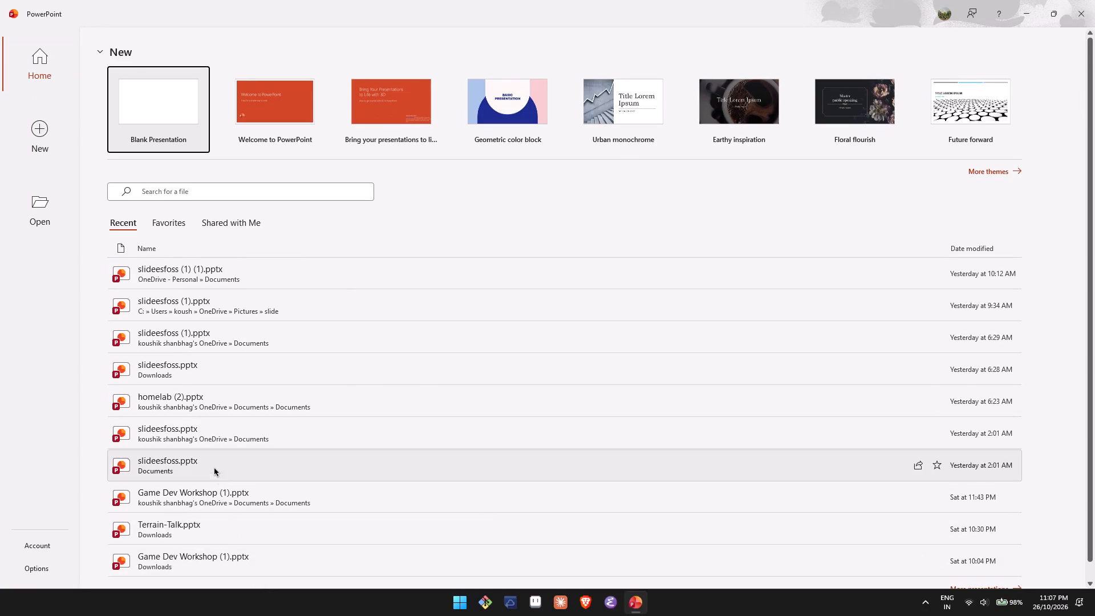
Open the presentation Analysis of AQM.pptx from the Docs And Slides folder inside Documents > Mini Project.
{"action": "scroll", "coordinate": [212, 456], "scroll_direction": "down", "scroll_amount": 1}
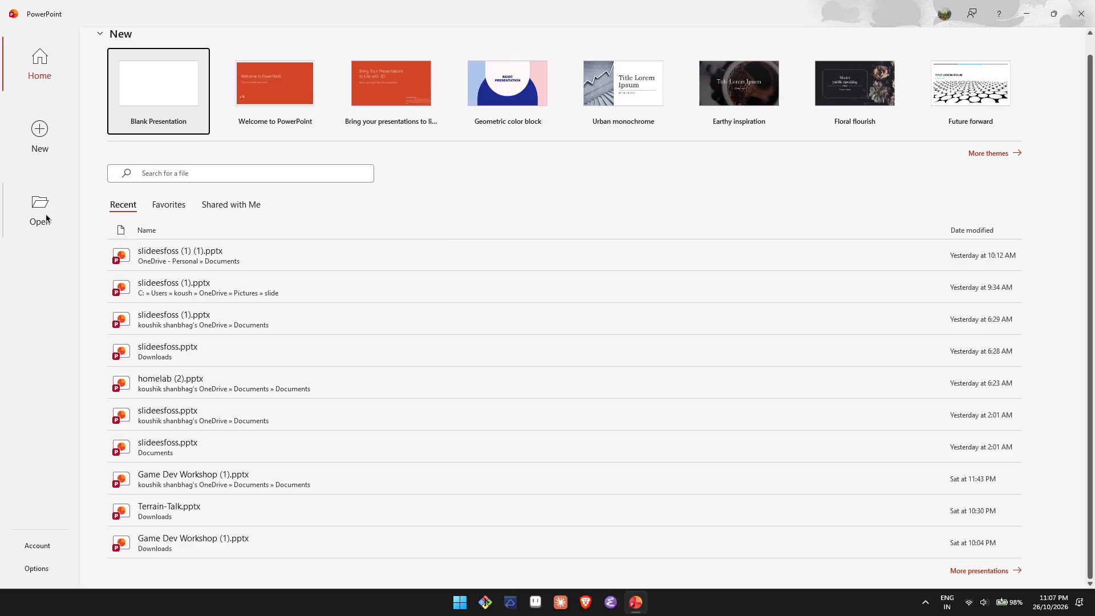
{"action": "left_click", "coordinate": [42, 193]}
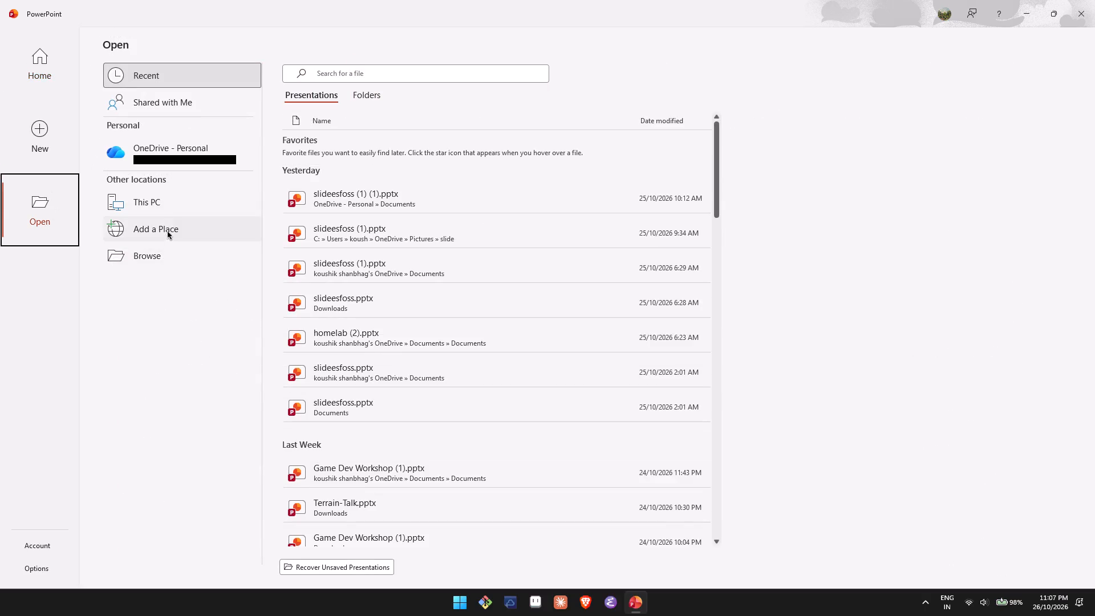
{"action": "left_click", "coordinate": [160, 201]}
{"action": "left_click", "coordinate": [156, 197]}
{"action": "triple_click", "coordinate": [160, 196]}
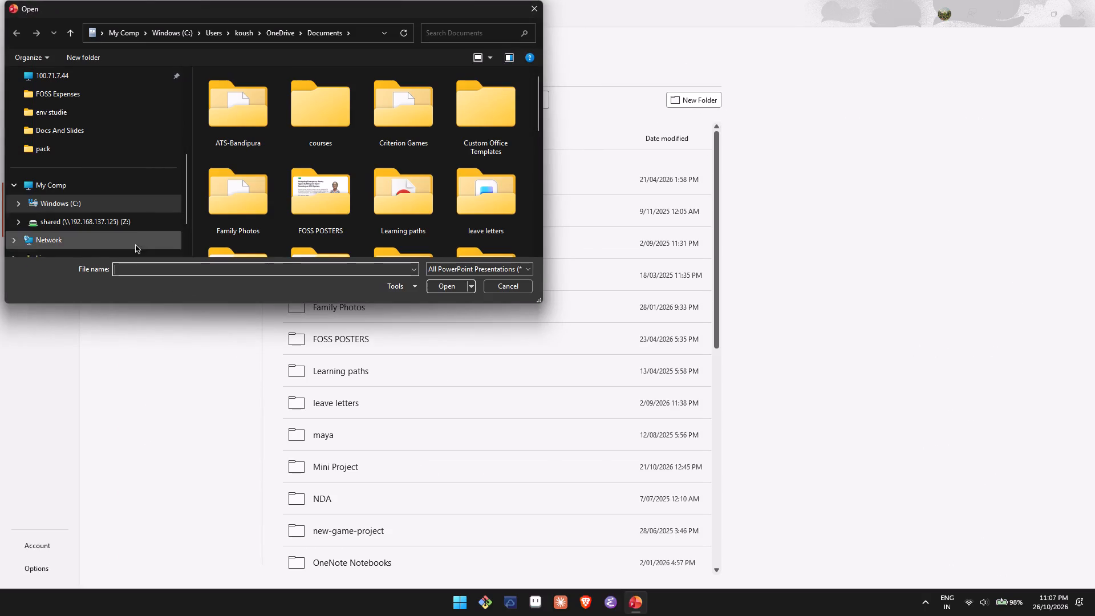
{"action": "scroll", "coordinate": [130, 205], "scroll_direction": "up", "scroll_amount": 1}
{"action": "left_click", "coordinate": [108, 128]}
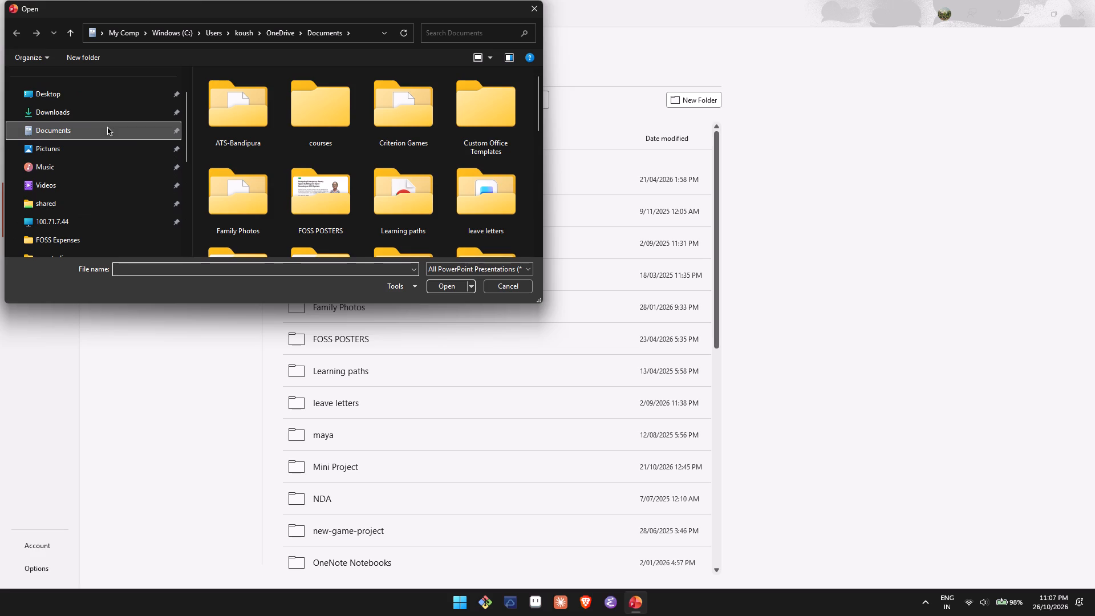
{"action": "scroll", "coordinate": [415, 157], "scroll_direction": "down", "scroll_amount": 1}
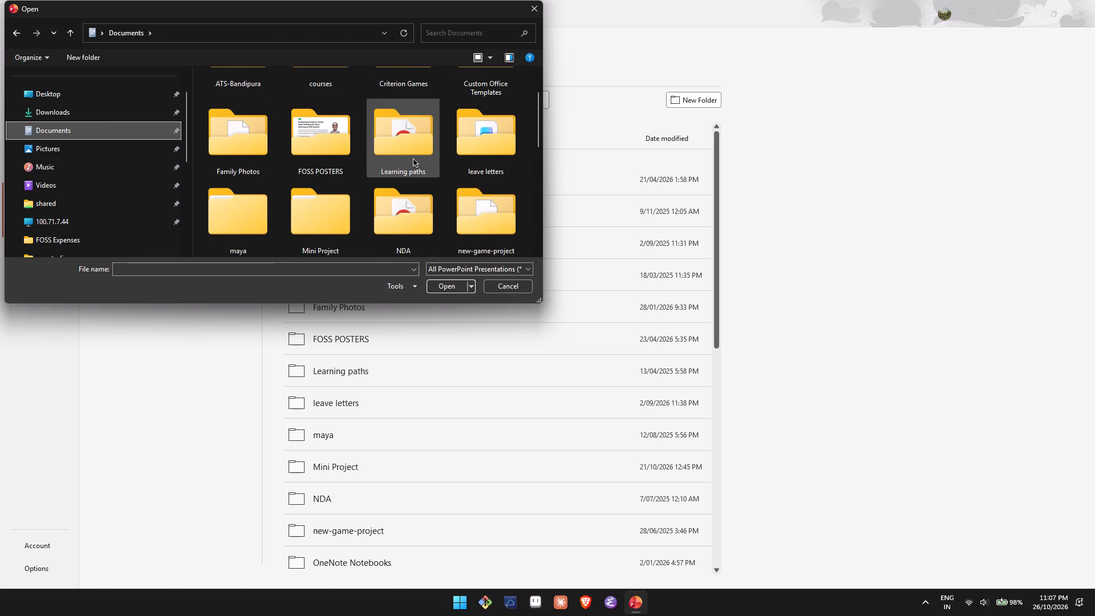
{"action": "scroll", "coordinate": [413, 159], "scroll_direction": "up", "scroll_amount": 1}
{"action": "scroll", "coordinate": [413, 159], "scroll_direction": "down", "scroll_amount": 1}
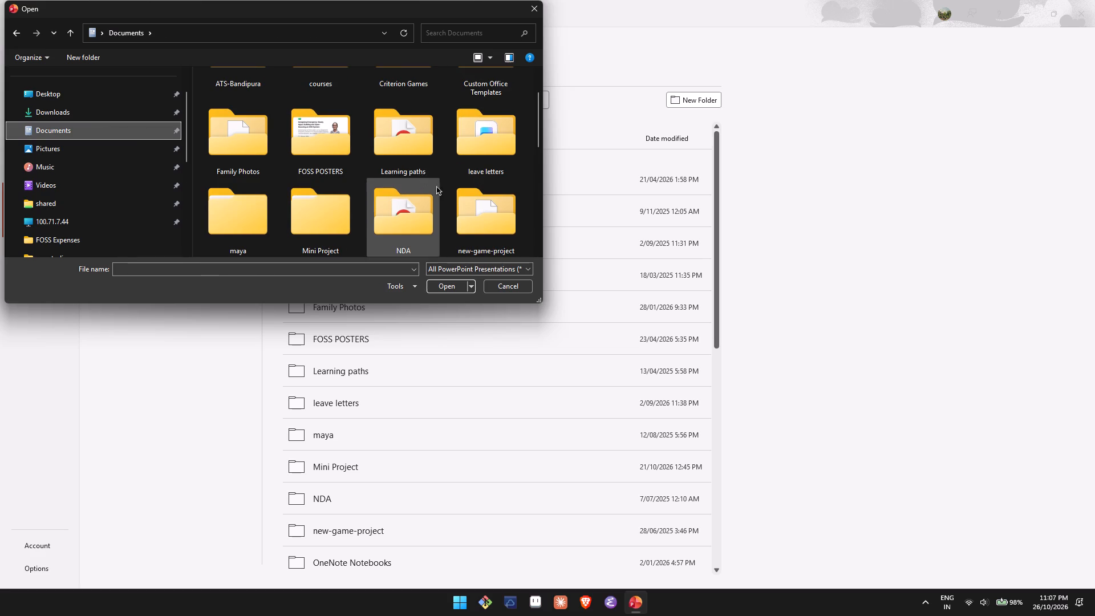
{"action": "double_click", "coordinate": [319, 209]}
{"action": "double_click", "coordinate": [318, 94]}
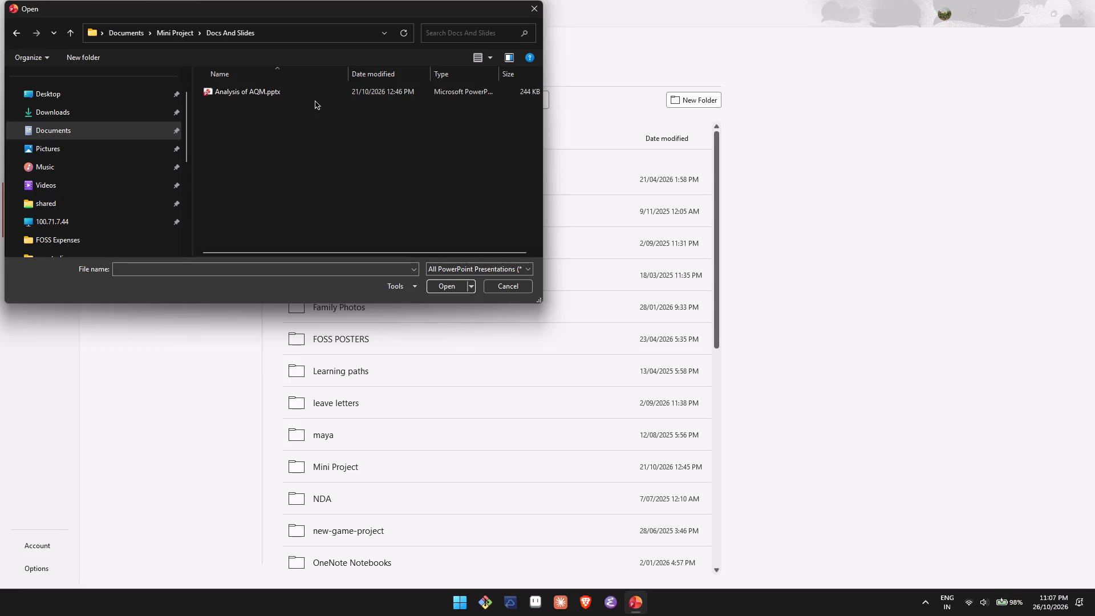
{"action": "left_click", "coordinate": [310, 83]}
{"action": "left_click", "coordinate": [310, 92]}
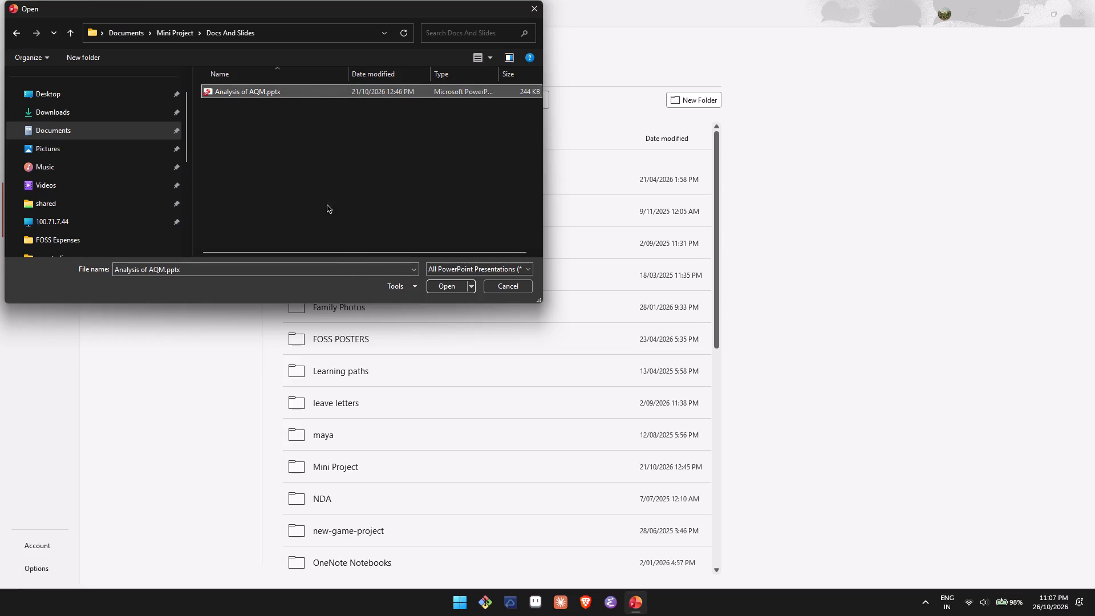
{"action": "left_click", "coordinate": [447, 283]}
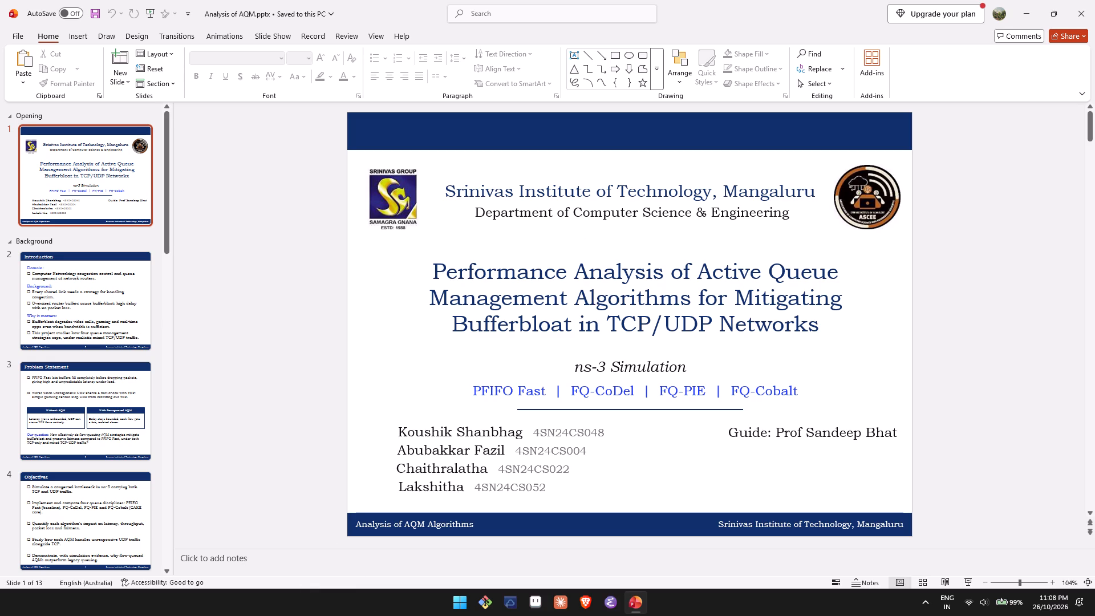
Delete the "ns-3 Simulation" text box from the title slide.
{"action": "left_click", "coordinate": [669, 366]}
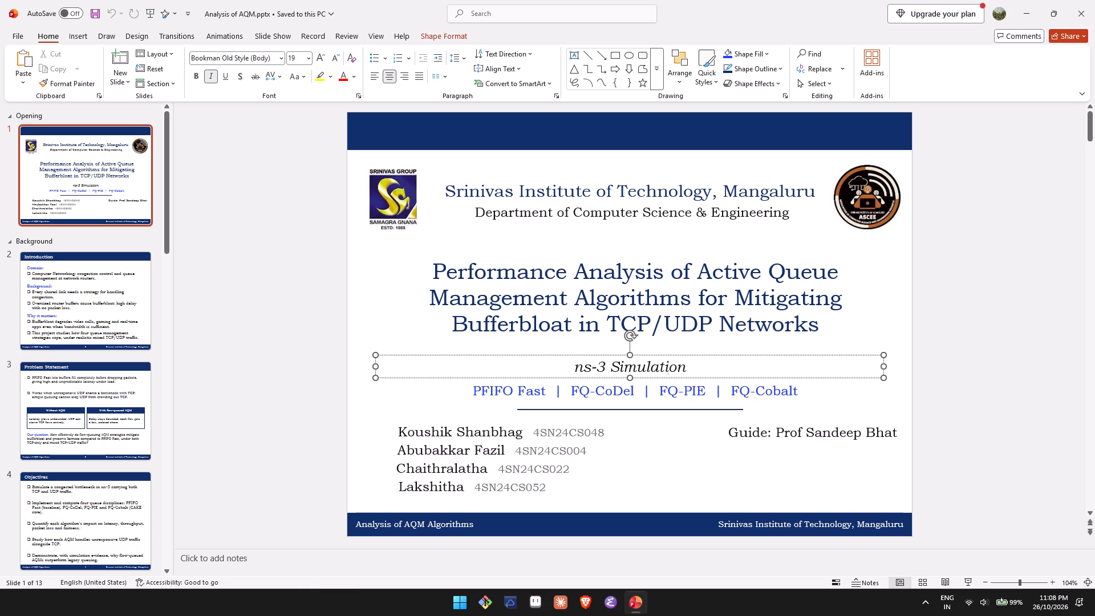
{"action": "left_click", "coordinate": [663, 354]}
{"action": "left_click", "coordinate": [653, 354]}
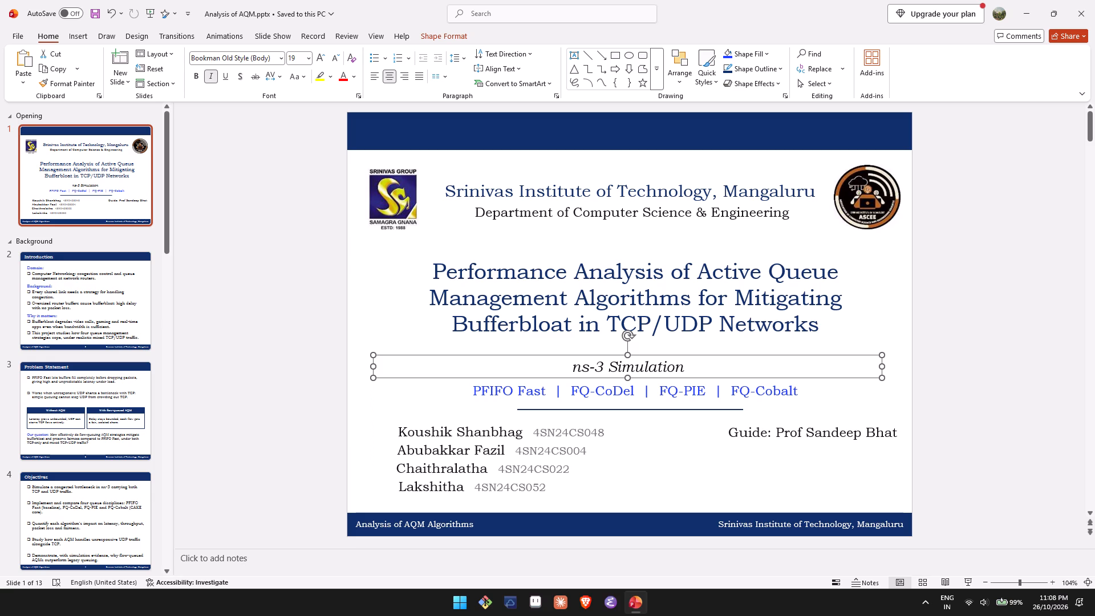
{"action": "key", "text": "Delete"}
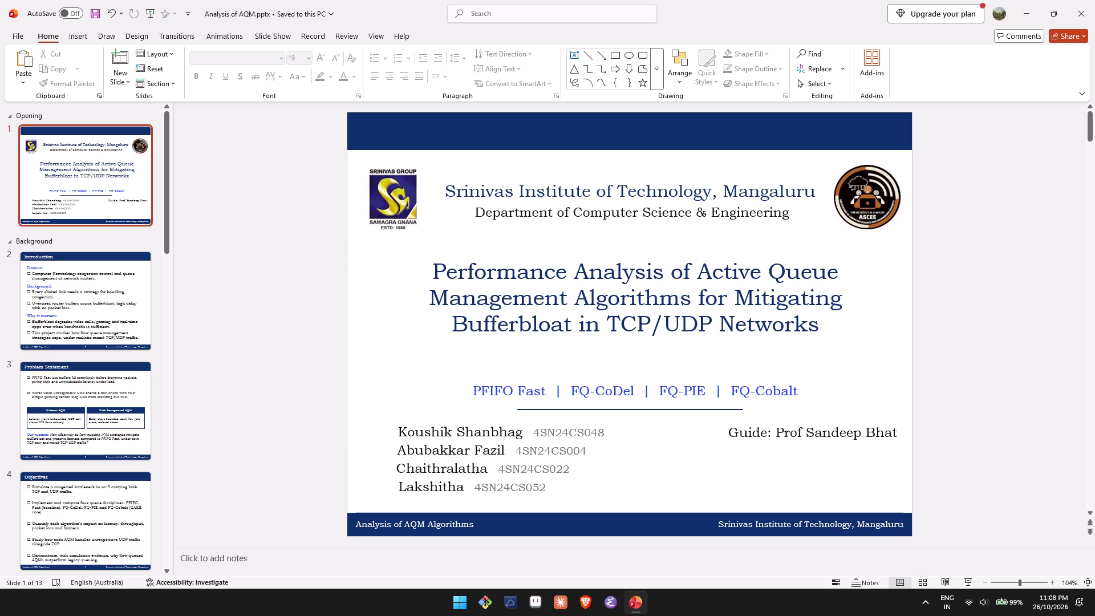
Delete the text box listing PFIFO Fast, FQ-CoDel, FQ-PIE and FQ-Cobalt from the title slide.
{"action": "left_click", "coordinate": [635, 379]}
{"action": "left_click", "coordinate": [651, 378]}
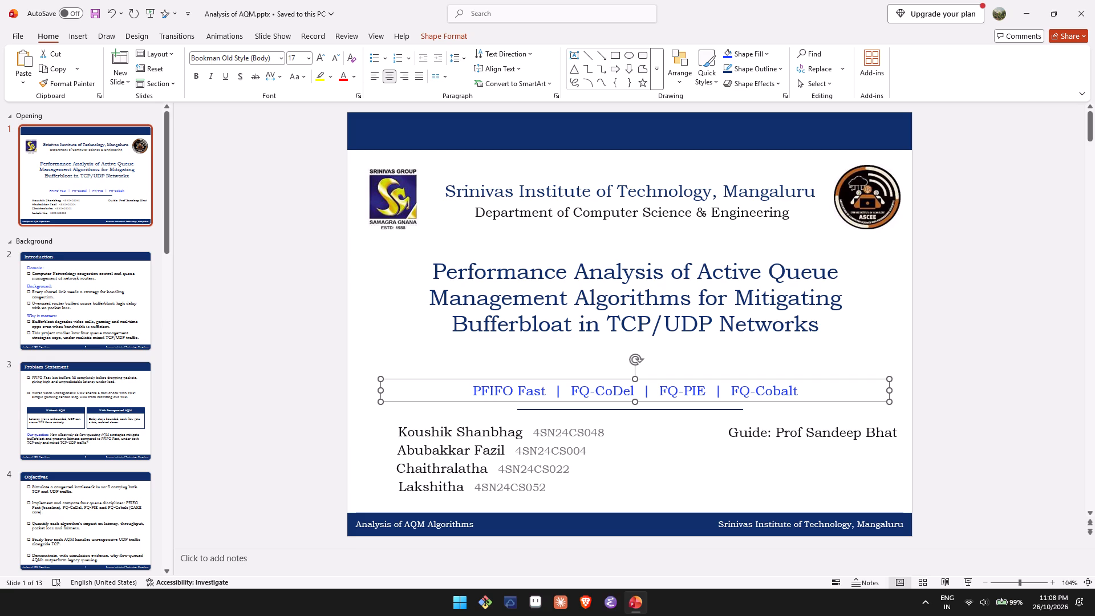
{"action": "key", "text": "Delete"}
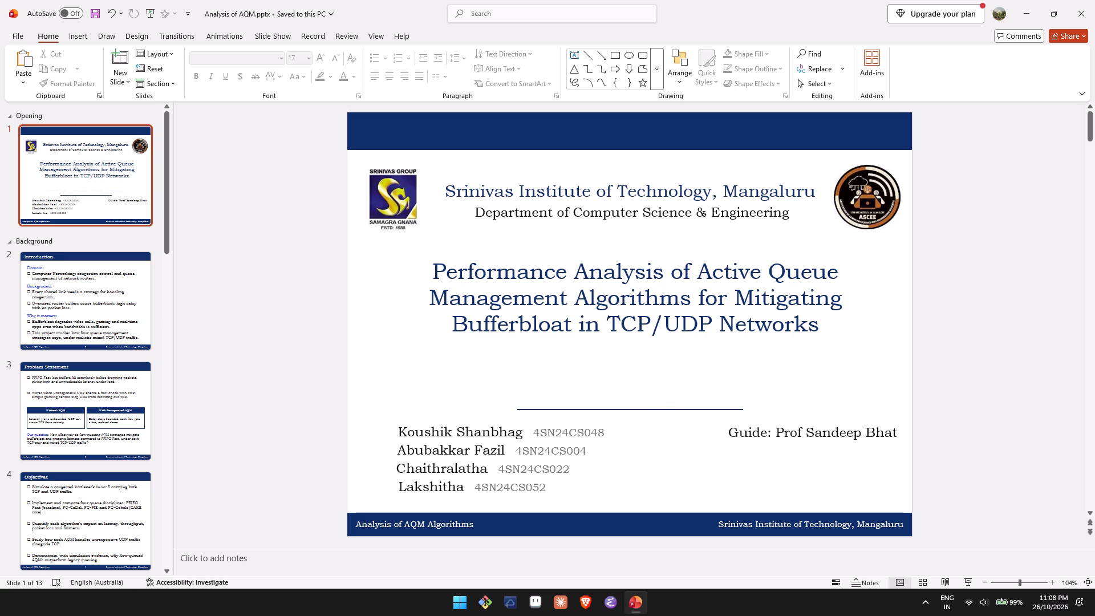
Delete the horizontal divider line above the team members' names on the title slide.
{"action": "left_click", "coordinate": [644, 403]}
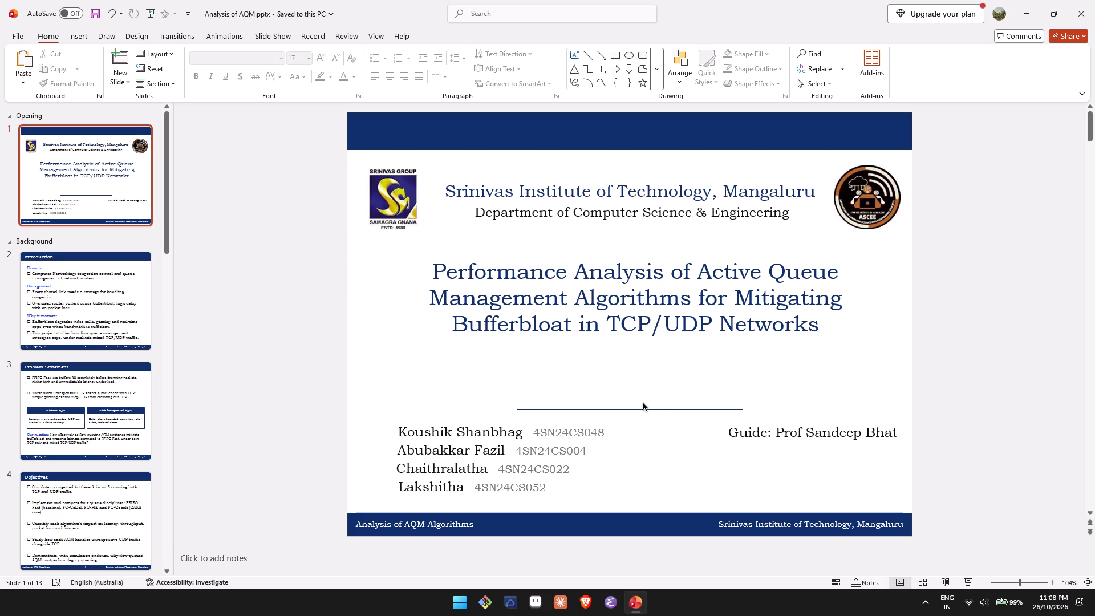
{"action": "left_click", "coordinate": [643, 406]}
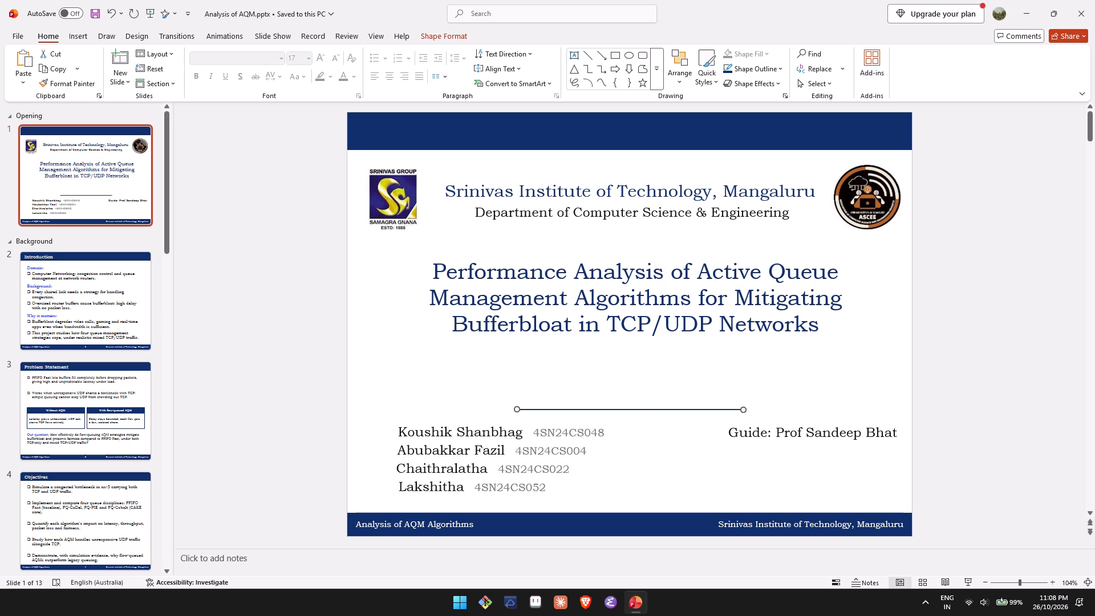
{"action": "key", "text": "Delete"}
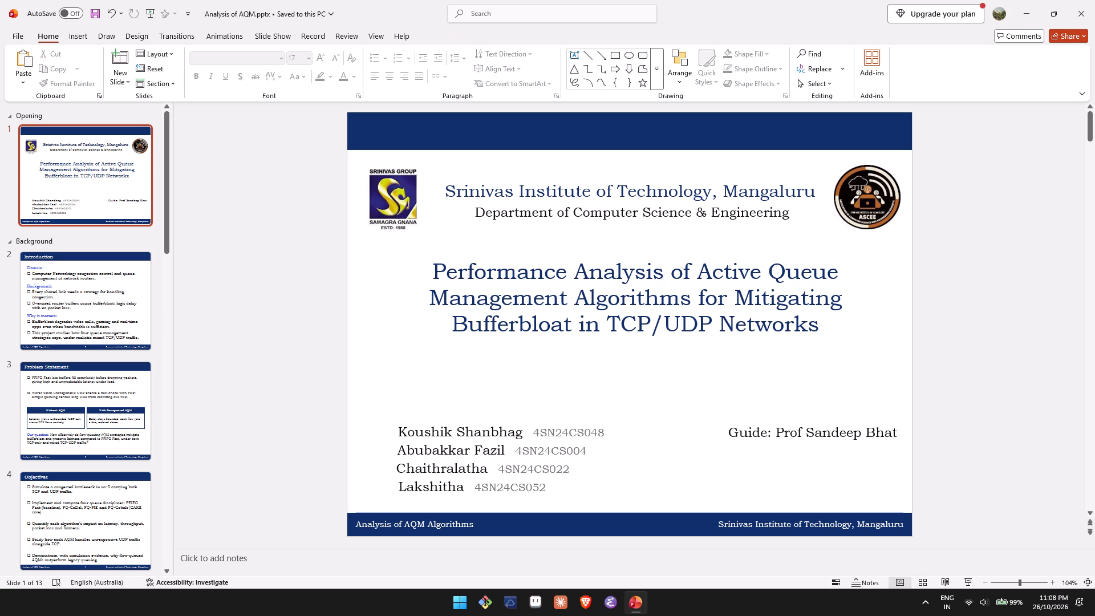
Change "TCP/UDP" to "TCP & UDP" in the presentation title on the first slide.
{"action": "left_click", "coordinate": [659, 318]}
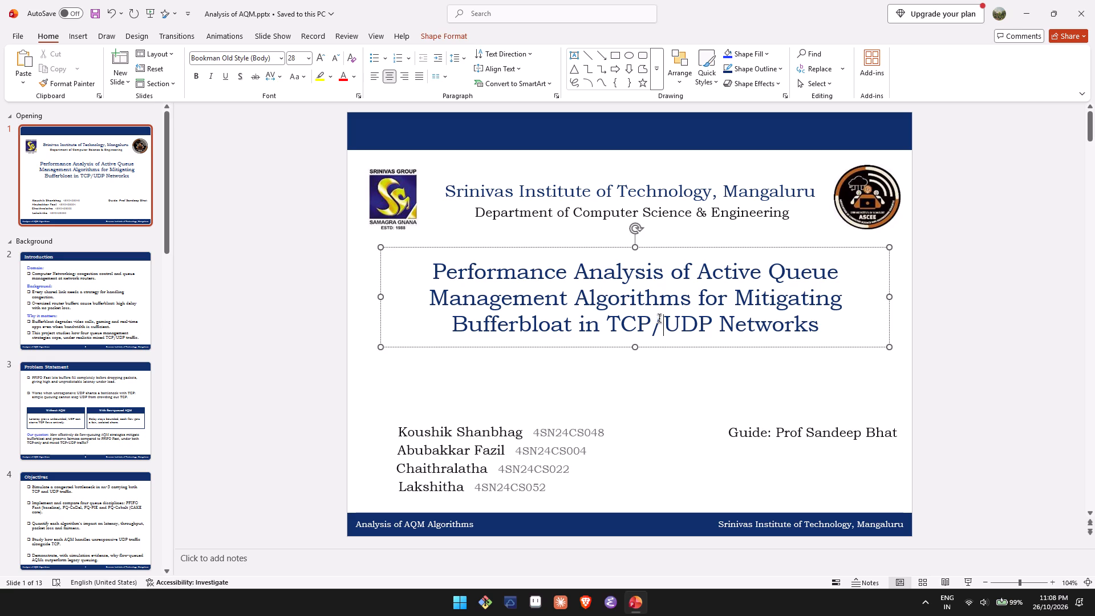
{"action": "key", "text": "BackSpace"}
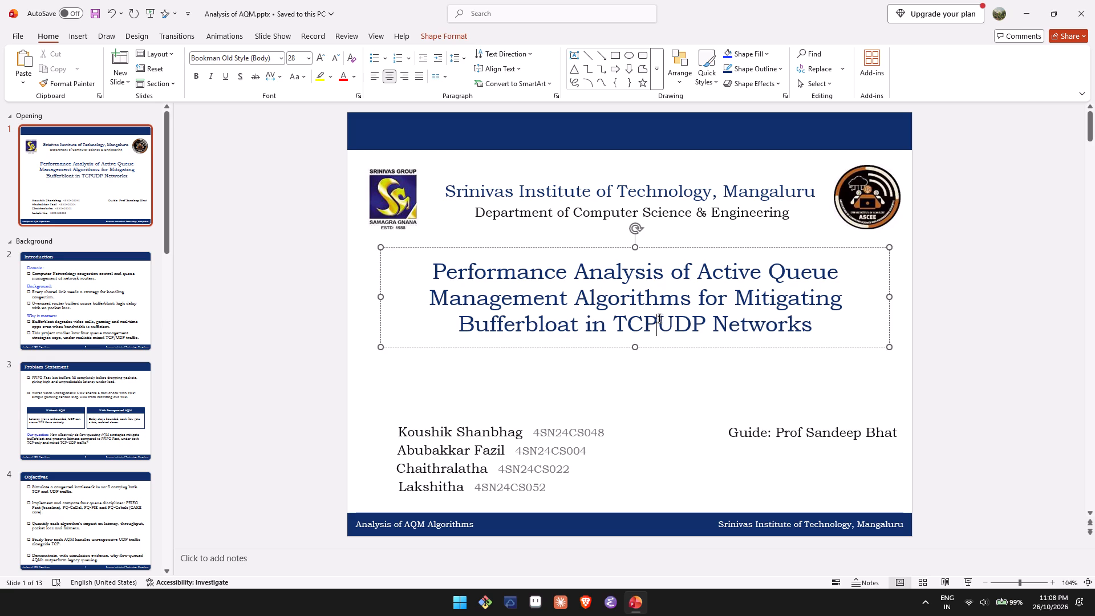
{"action": "key", "text": "shift+ampersand"}
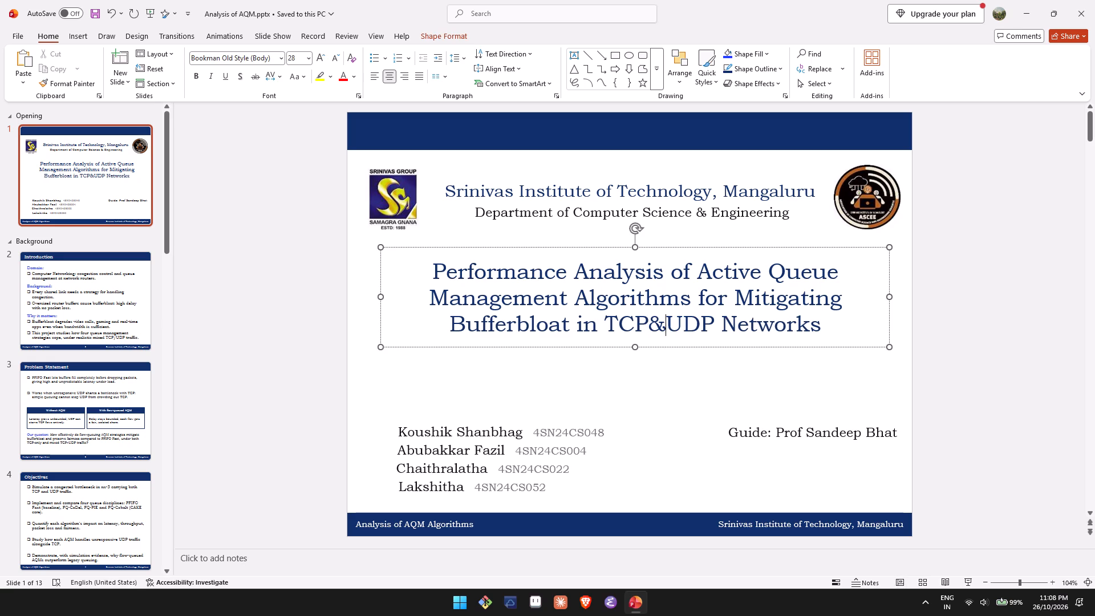
{"action": "key", "text": "BackSpace"}
{"action": "key", "text": "space"}
{"action": "type", "text": "&"}
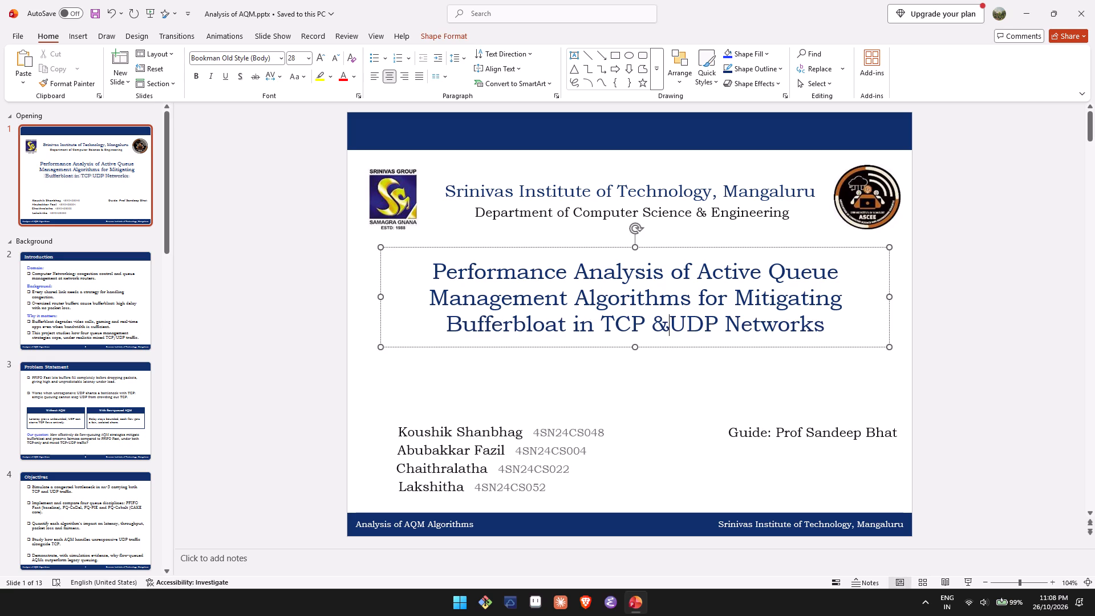
{"action": "key", "text": "space"}
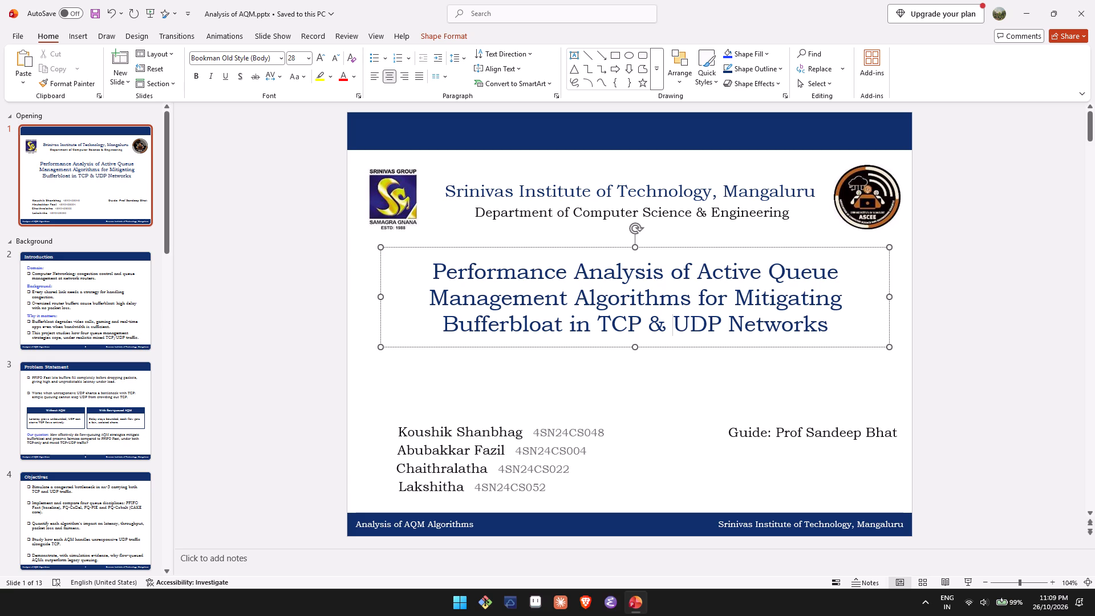
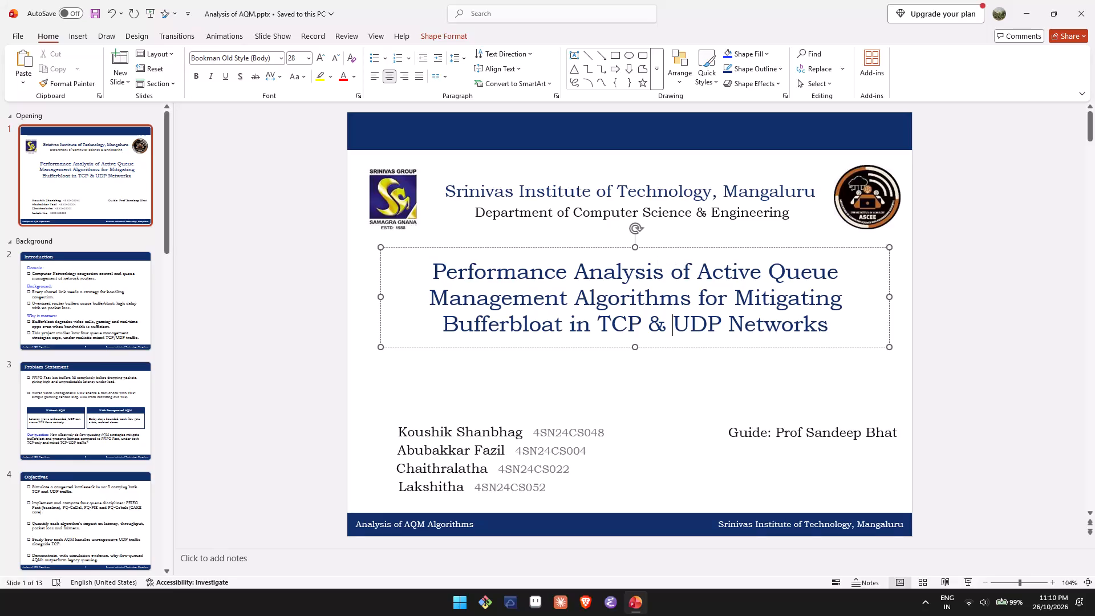
Move the presentation title text box slightly down on the title slide, keeping it horizontally centred.
{"action": "left_click_drag", "start_coordinate": [650, 246], "coordinate": [650, 259]}
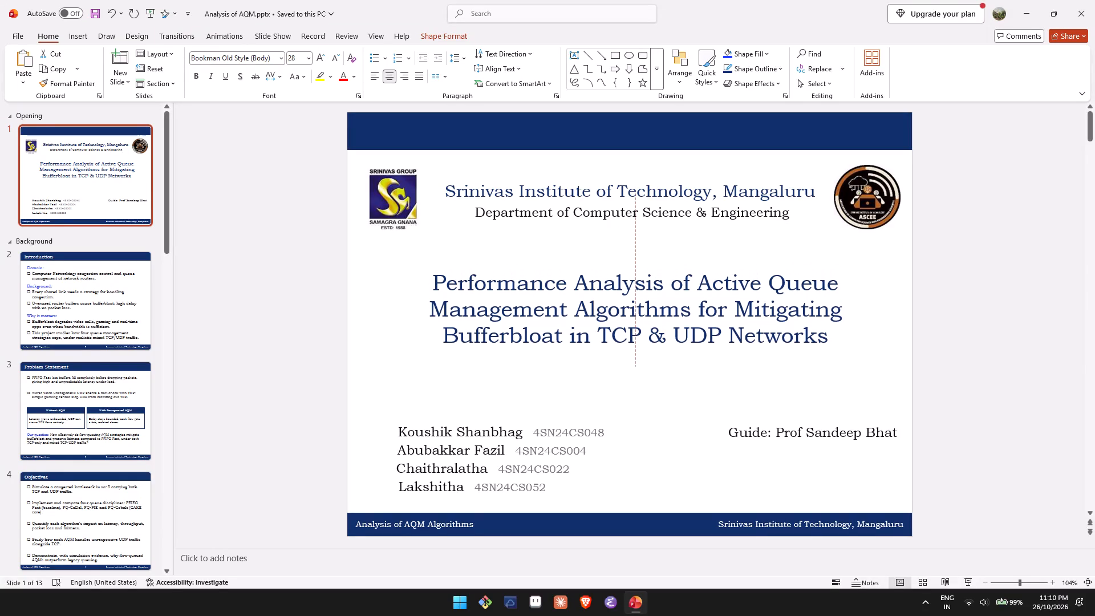
{"action": "left_click_drag", "start_coordinate": [650, 259], "coordinate": [650, 261]}
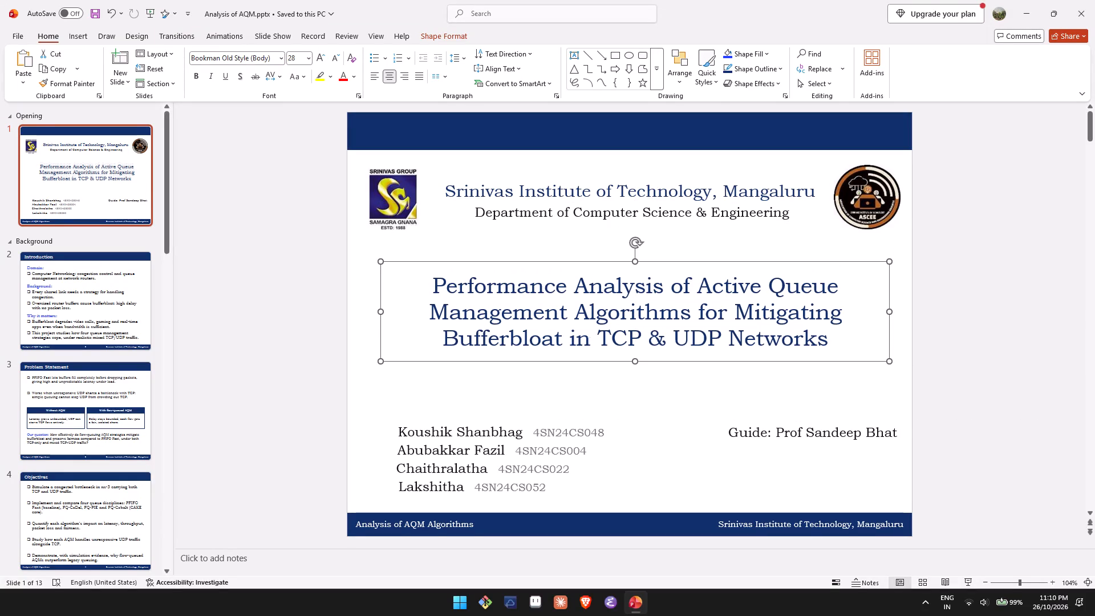
Move the first team member's line out of the name list into the empty space just below the title.
{"action": "left_click", "coordinate": [517, 431]}
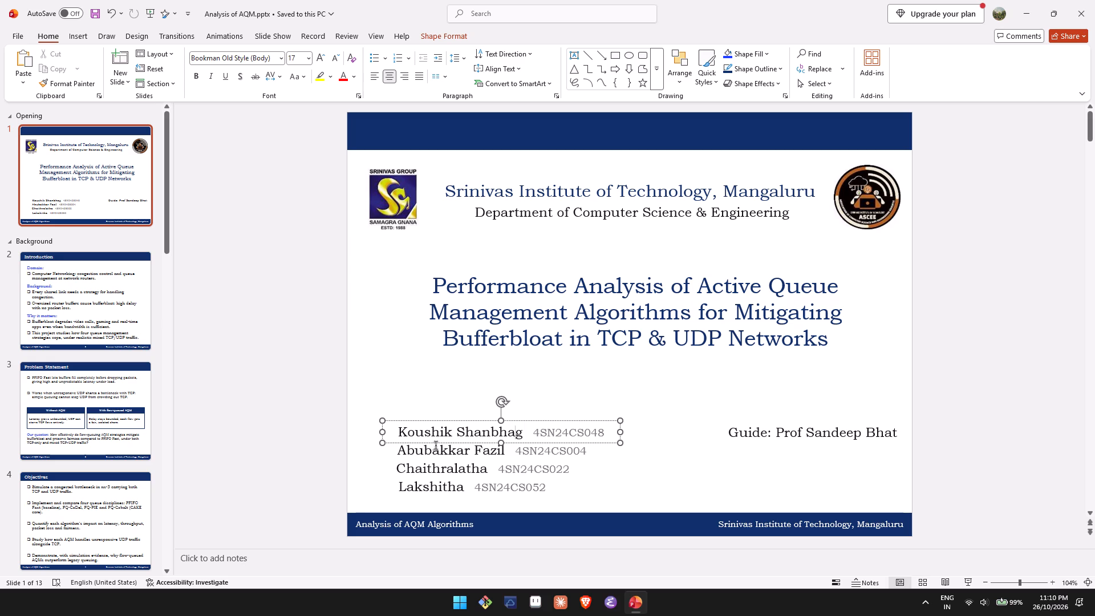
{"action": "right_click", "coordinate": [521, 419]}
{"action": "left_click", "coordinate": [582, 157]}
{"action": "left_click_drag", "start_coordinate": [517, 420], "coordinate": [632, 392]}
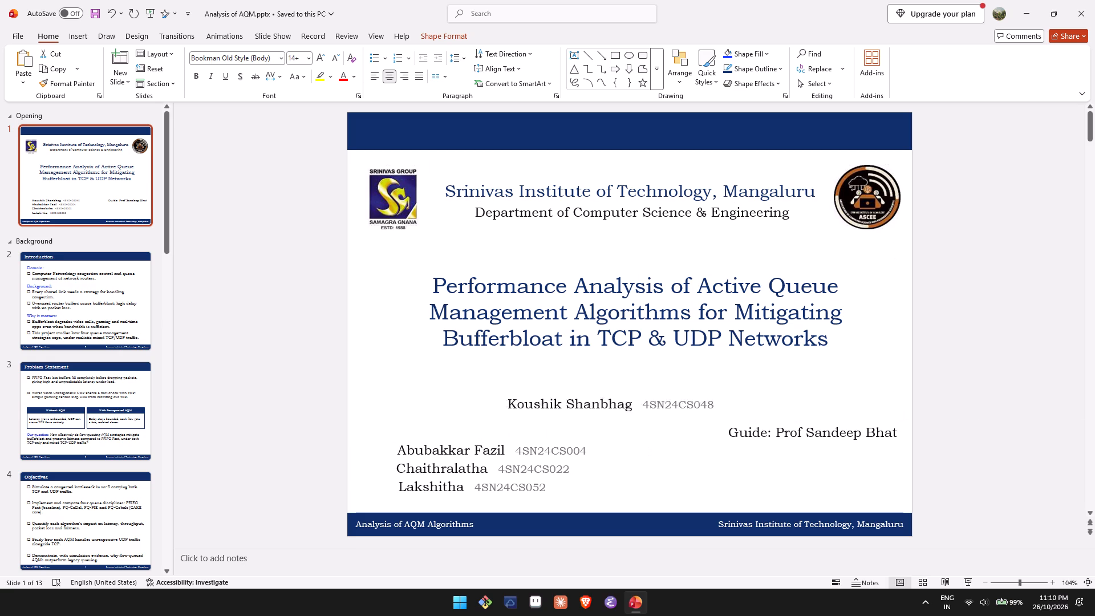
{"action": "left_click_drag", "start_coordinate": [632, 392], "coordinate": [712, 378]}
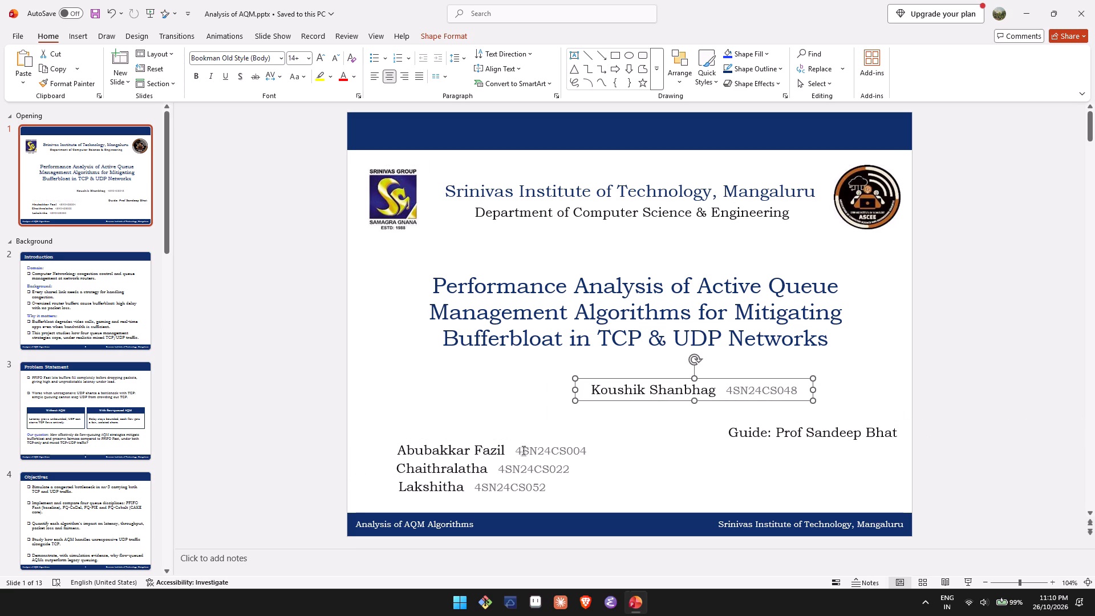
Select the three remaining team members' text boxes together and move them up towards the title.
{"action": "left_click", "coordinate": [524, 451]}
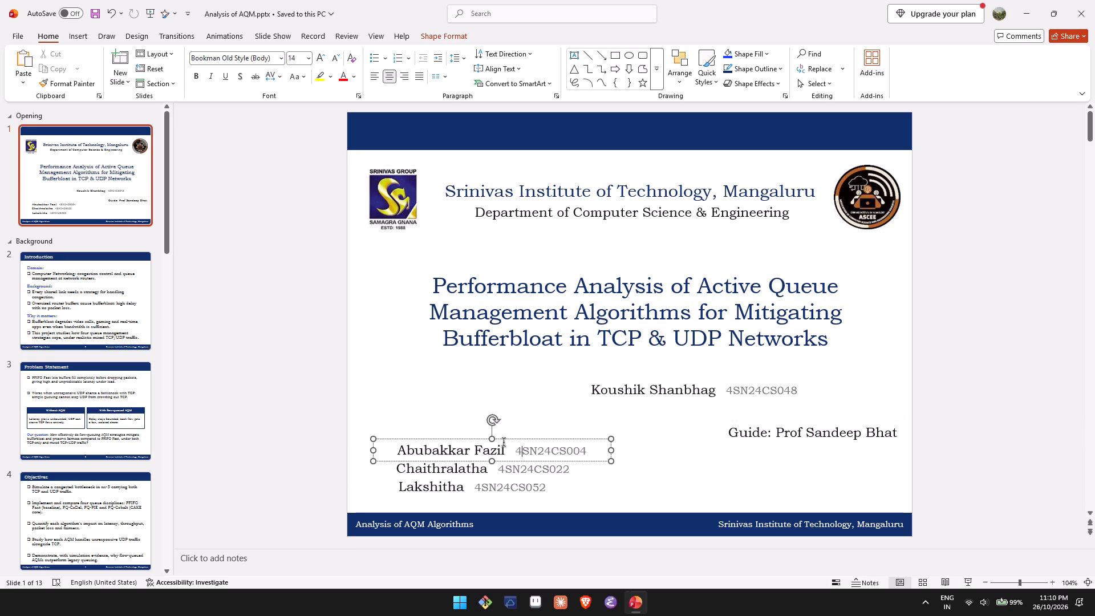
{"action": "left_click", "coordinate": [507, 463], "text": "shift"}
{"action": "left_click", "coordinate": [502, 484], "text": "shift"}
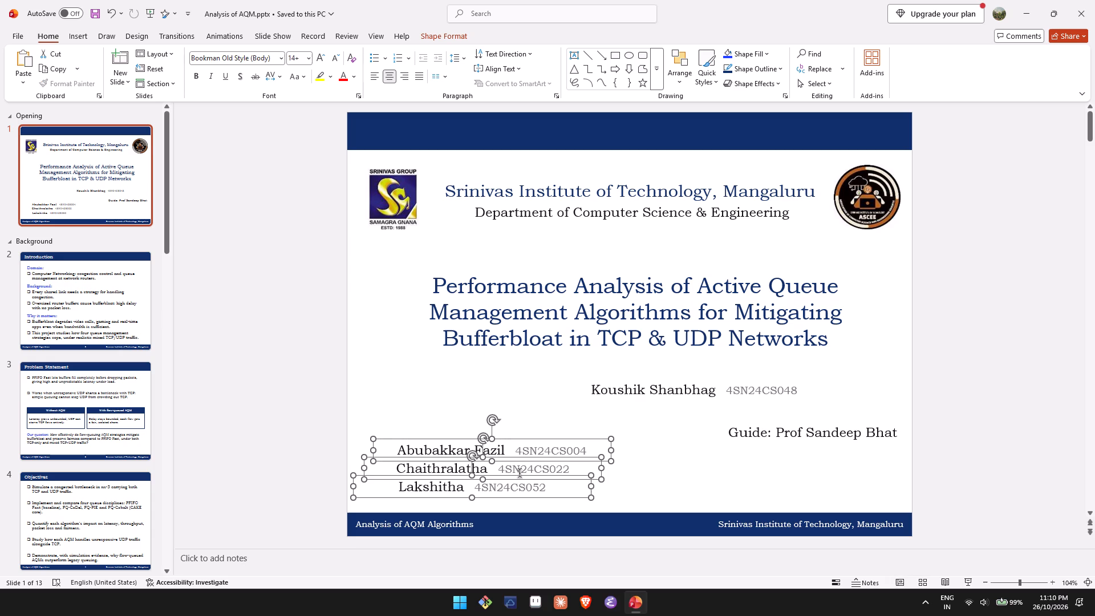
{"action": "left_click", "coordinate": [520, 473]}
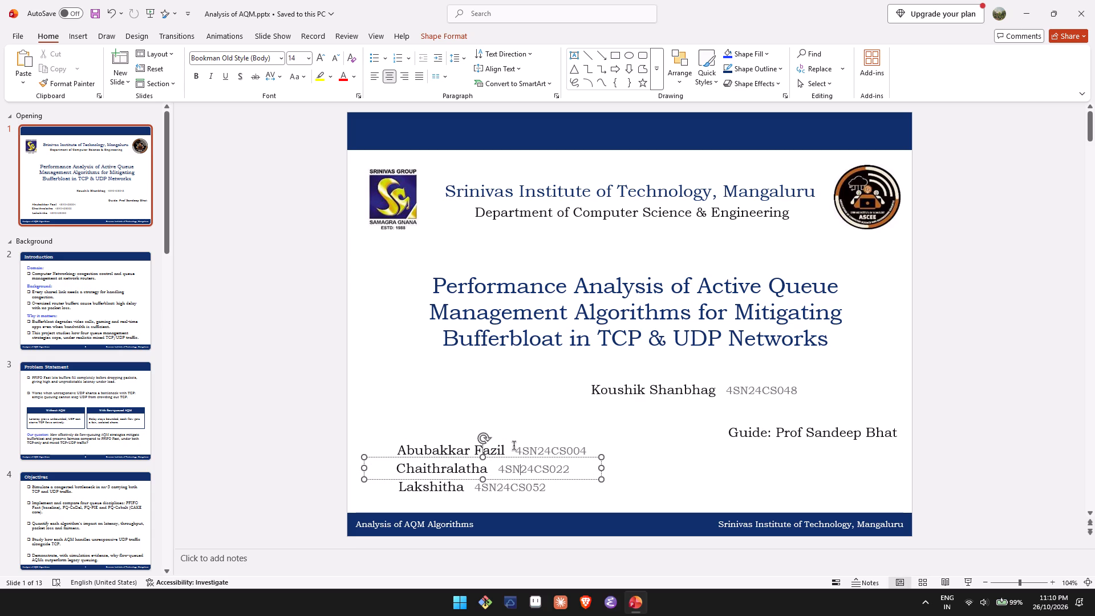
{"action": "left_click", "coordinate": [514, 445], "text": "shift"}
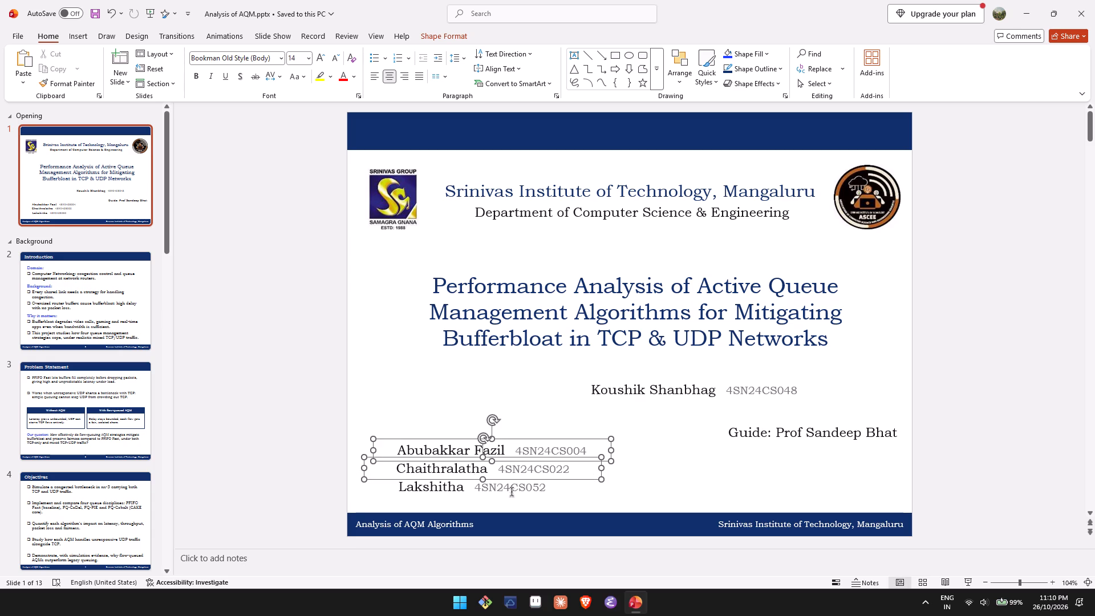
{"action": "left_click", "coordinate": [512, 492], "text": "shift"}
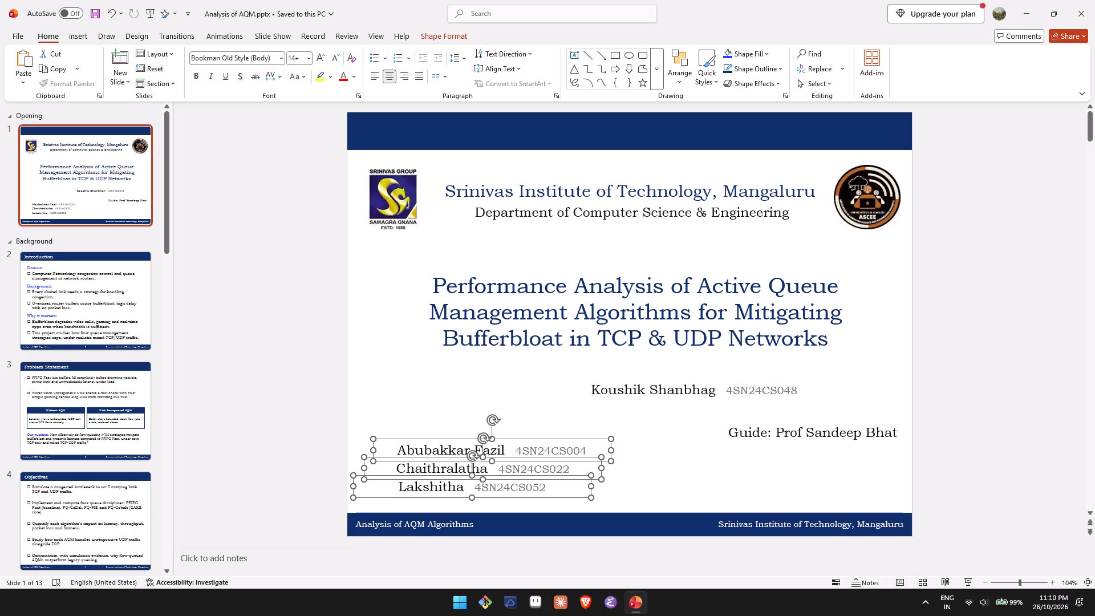
{"action": "left_click_drag", "start_coordinate": [508, 437], "coordinate": [513, 396]}
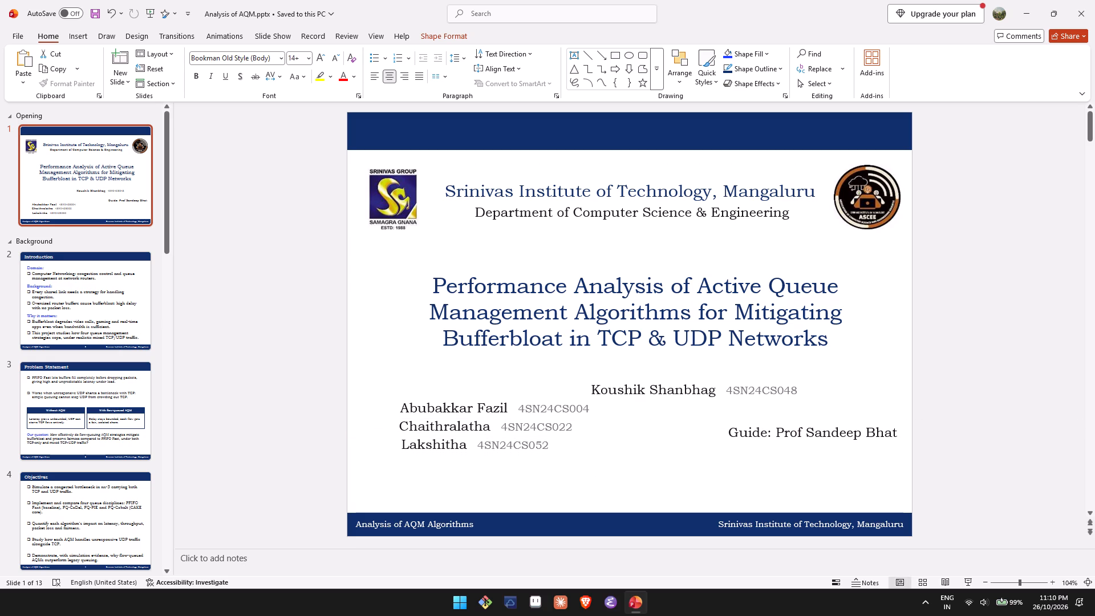
{"action": "left_click_drag", "start_coordinate": [513, 396], "coordinate": [513, 398]}
Move the last team member's line down to open a gap beneath the line above it.
{"action": "left_click", "coordinate": [644, 396]}
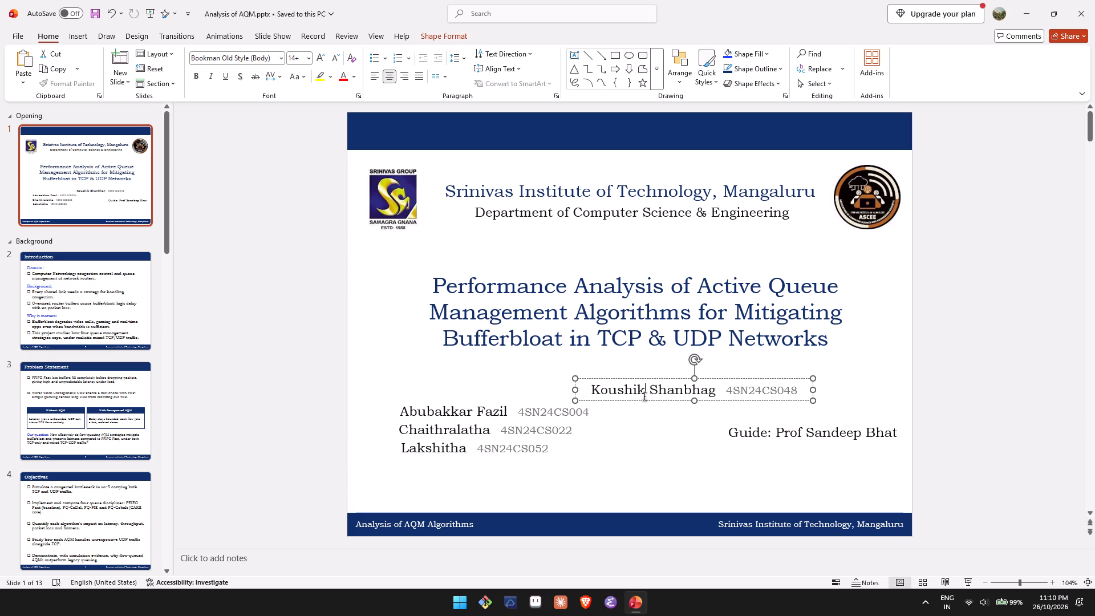
{"action": "left_click", "coordinate": [469, 452]}
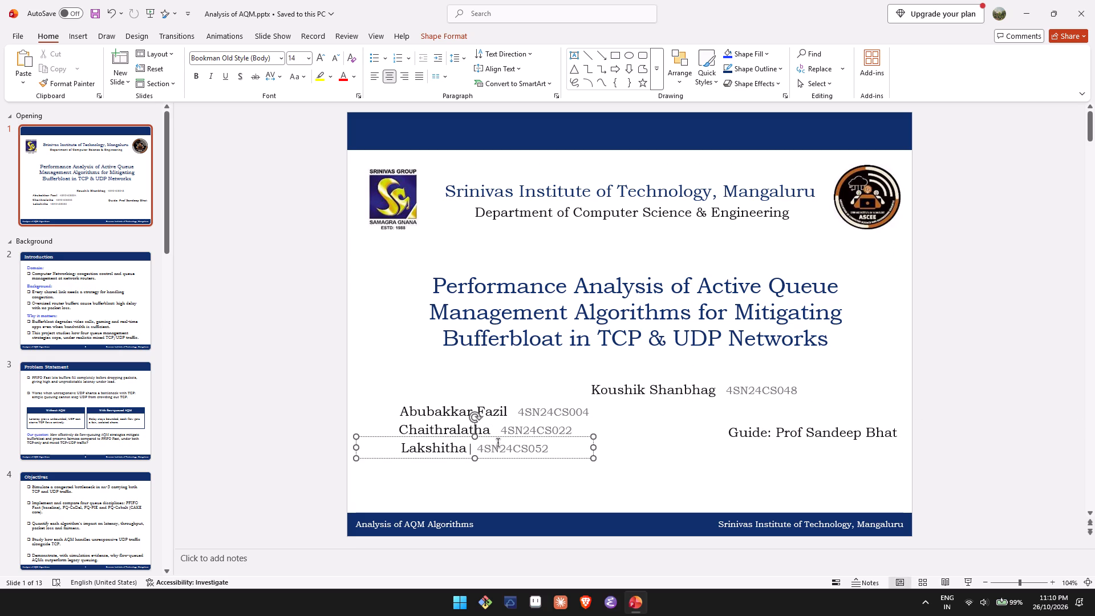
{"action": "left_click_drag", "start_coordinate": [486, 435], "coordinate": [486, 435]}
{"action": "left_click_drag", "start_coordinate": [486, 435], "coordinate": [486, 444]}
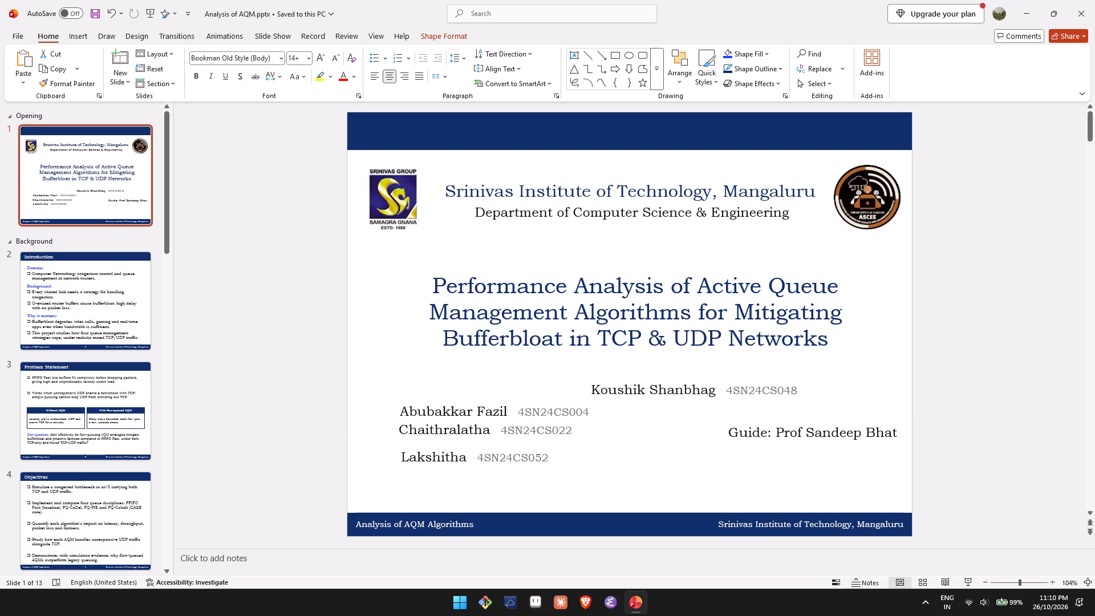
{"action": "left_click_drag", "start_coordinate": [486, 444], "coordinate": [486, 443]}
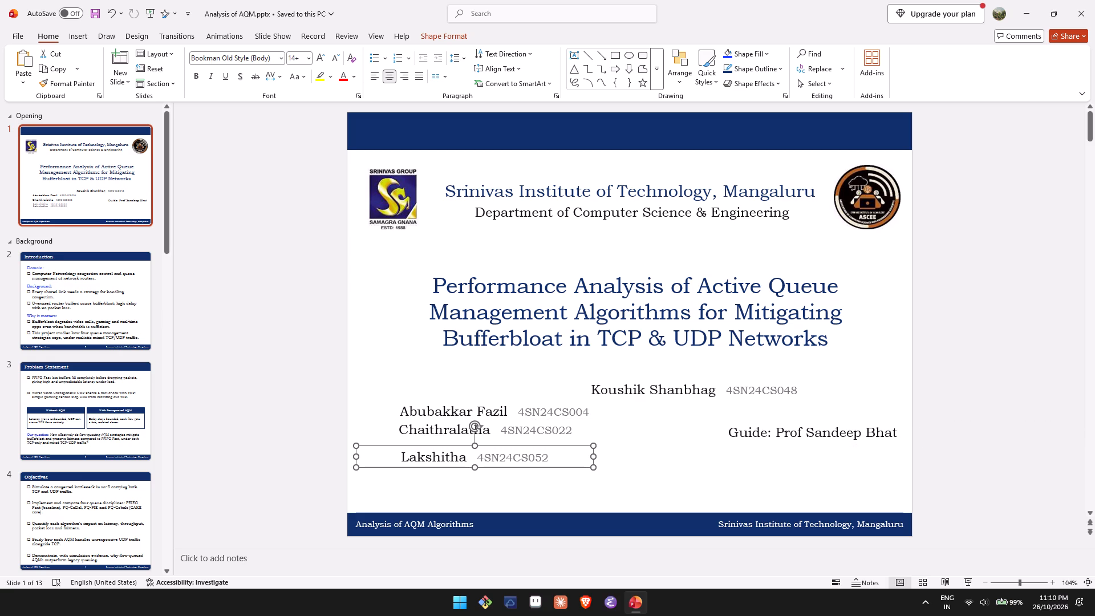
Move the separated team member's line into the gap above the last name in the list.
{"action": "left_click", "coordinate": [622, 397]}
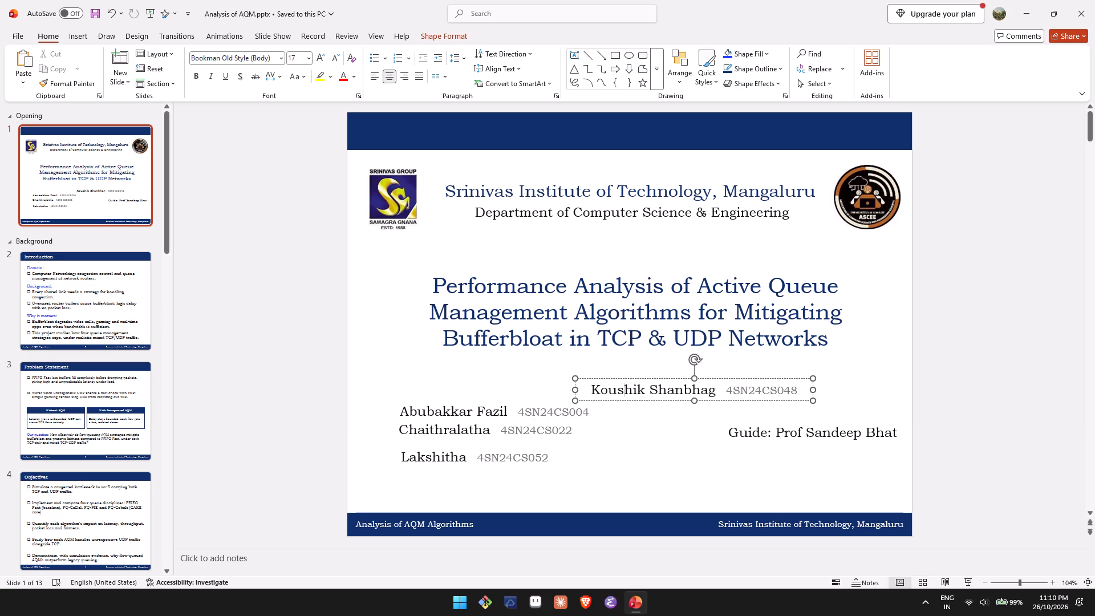
{"action": "left_click_drag", "start_coordinate": [726, 379], "coordinate": [532, 434]}
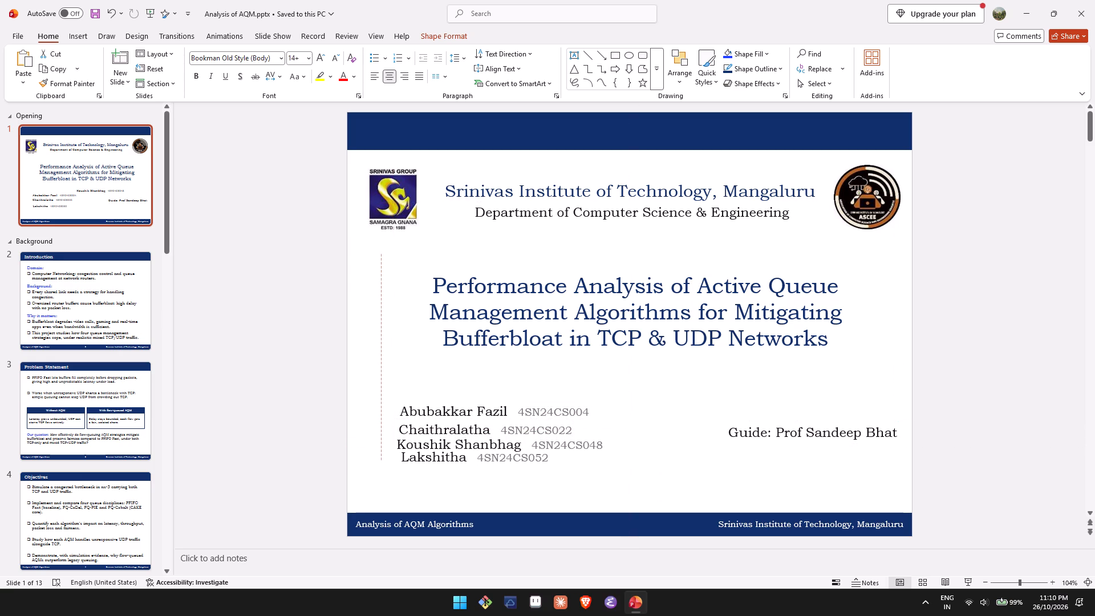
{"action": "left_click_drag", "start_coordinate": [532, 434], "coordinate": [541, 435]}
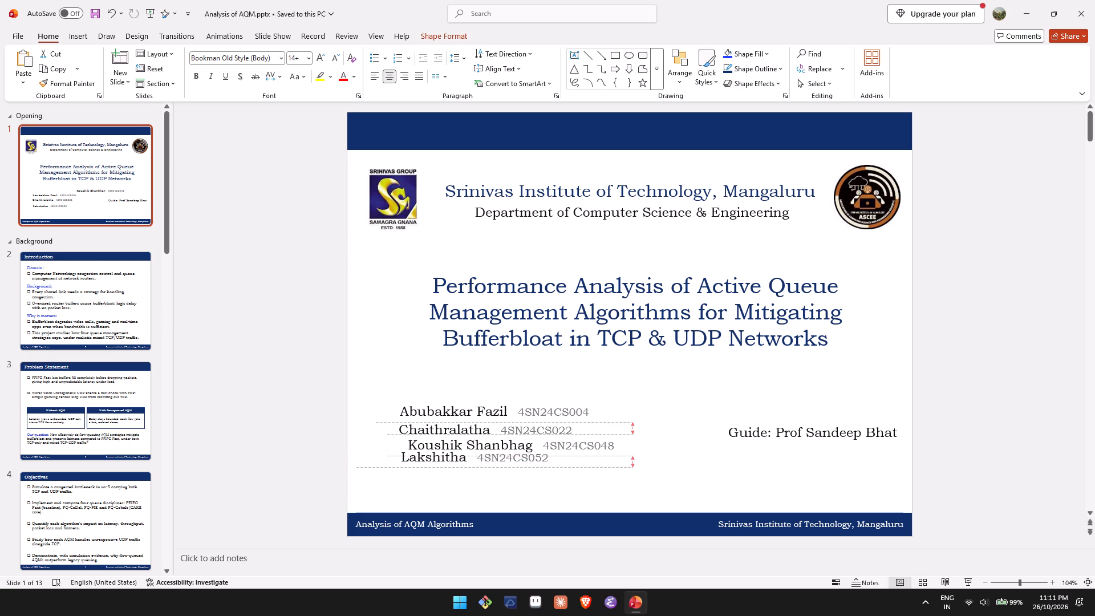
{"action": "left_click_drag", "start_coordinate": [541, 435], "coordinate": [534, 436]}
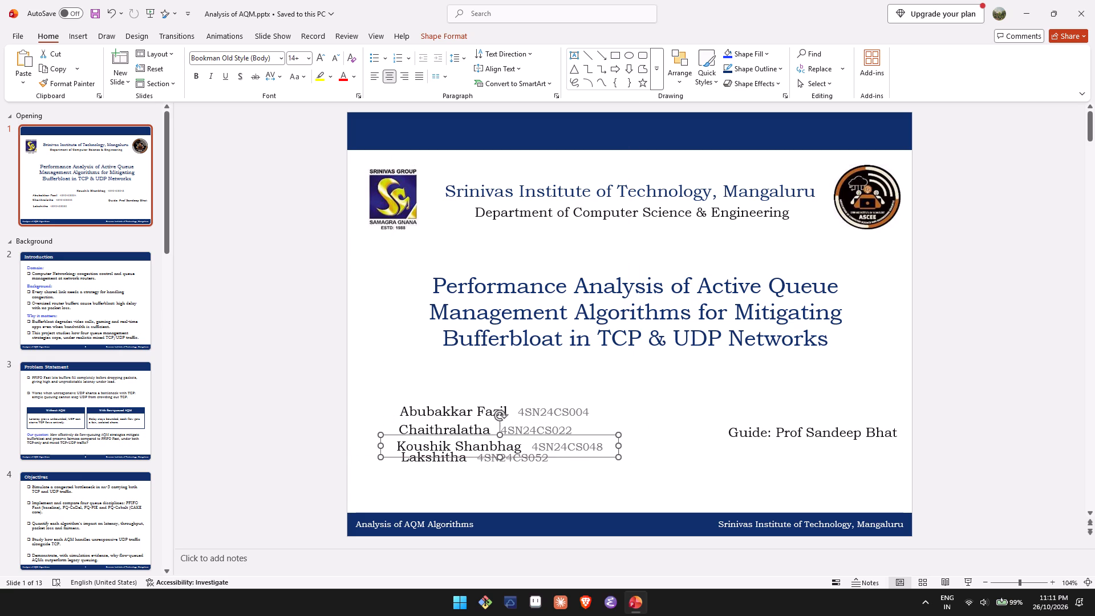
Move the last team member's line further down so it clears the reinserted line above it.
{"action": "left_click", "coordinate": [530, 461]}
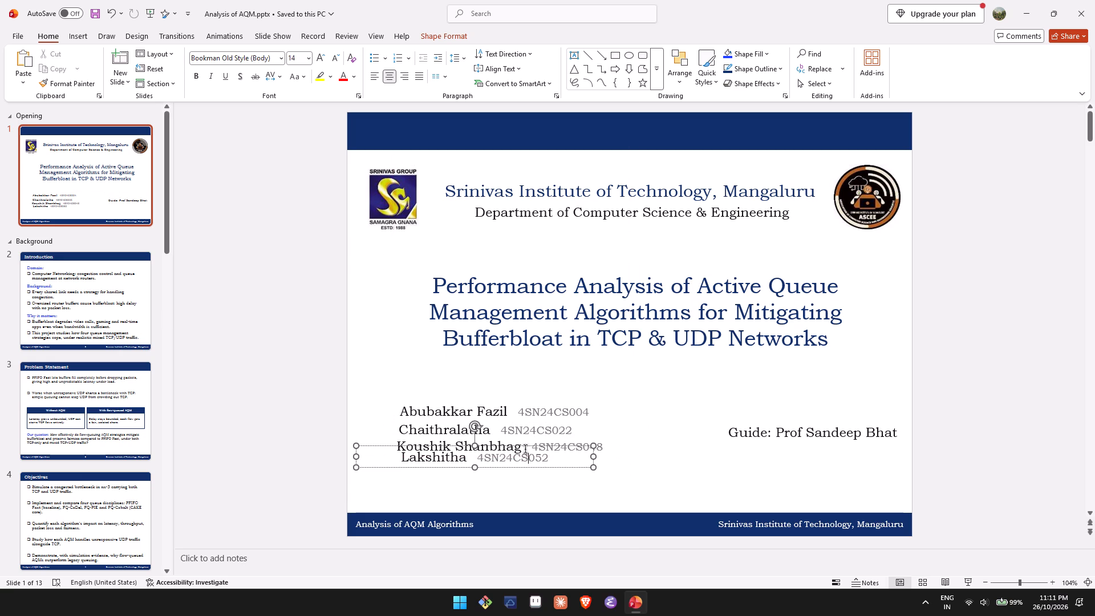
{"action": "left_click_drag", "start_coordinate": [482, 444], "coordinate": [482, 448]}
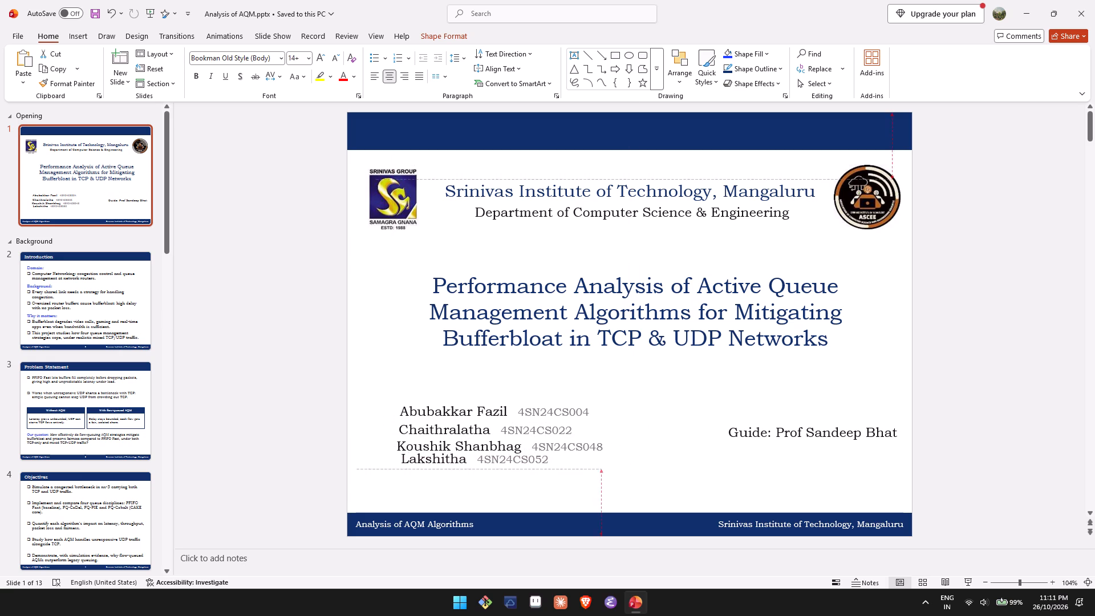
{"action": "left_click_drag", "start_coordinate": [482, 448], "coordinate": [483, 453]}
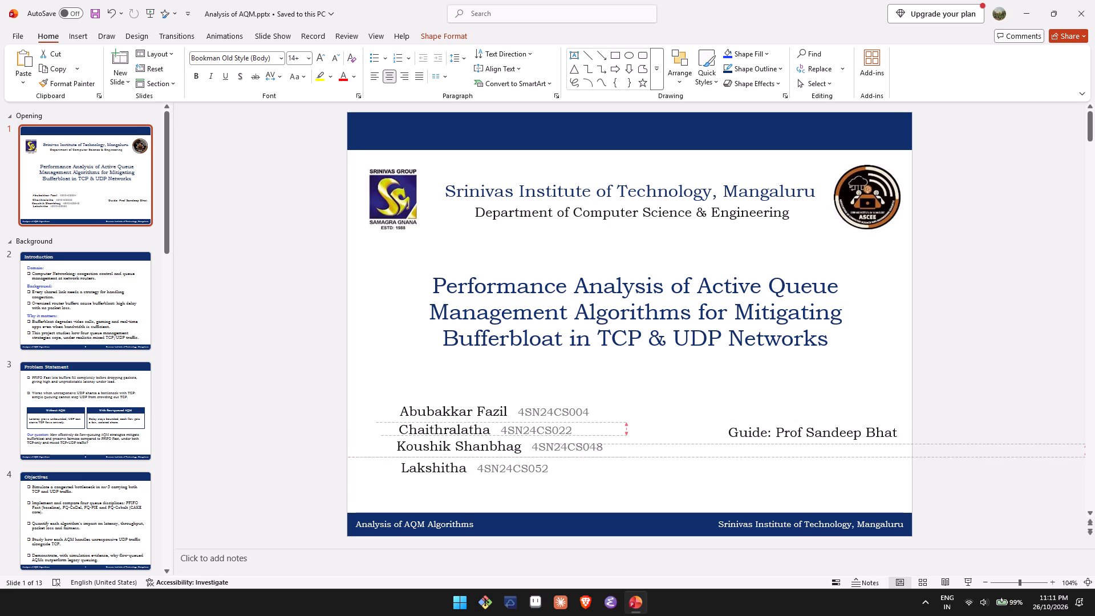
{"action": "left_click_drag", "start_coordinate": [483, 453], "coordinate": [482, 453]}
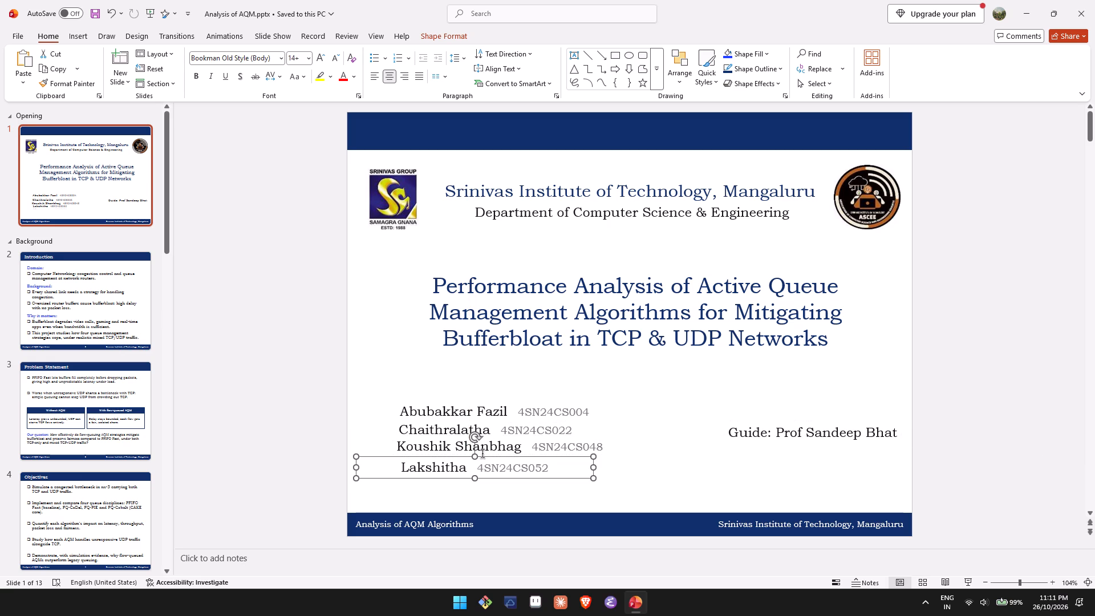
Nudge the third and second team members' lines so the four names are evenly spaced and left-aligned.
{"action": "left_click", "coordinate": [513, 442]}
{"action": "left_click", "coordinate": [519, 435]}
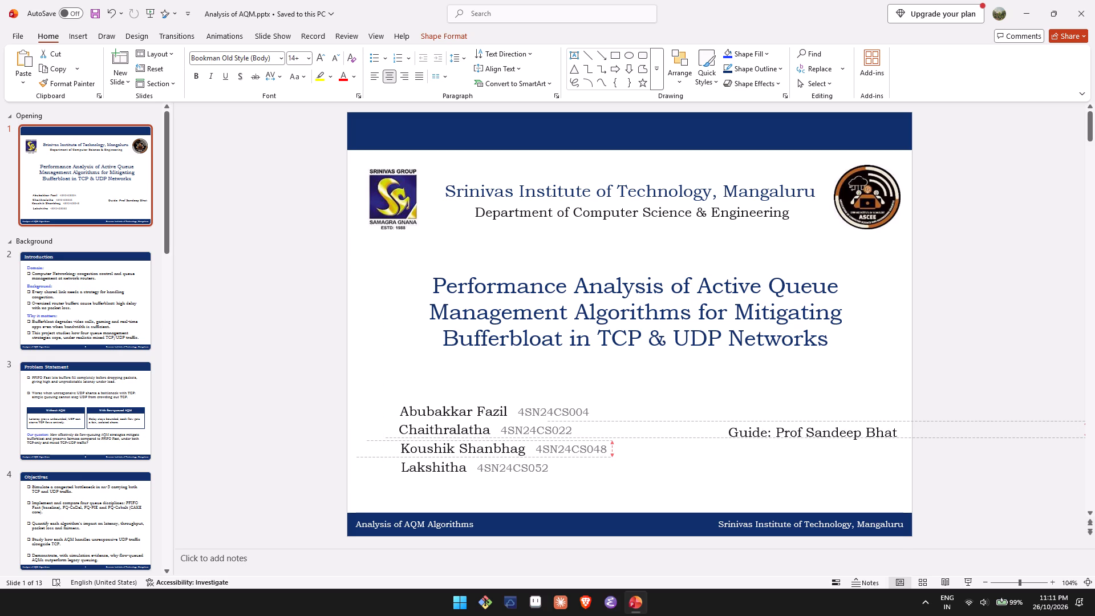
{"action": "left_click", "coordinate": [530, 422]}
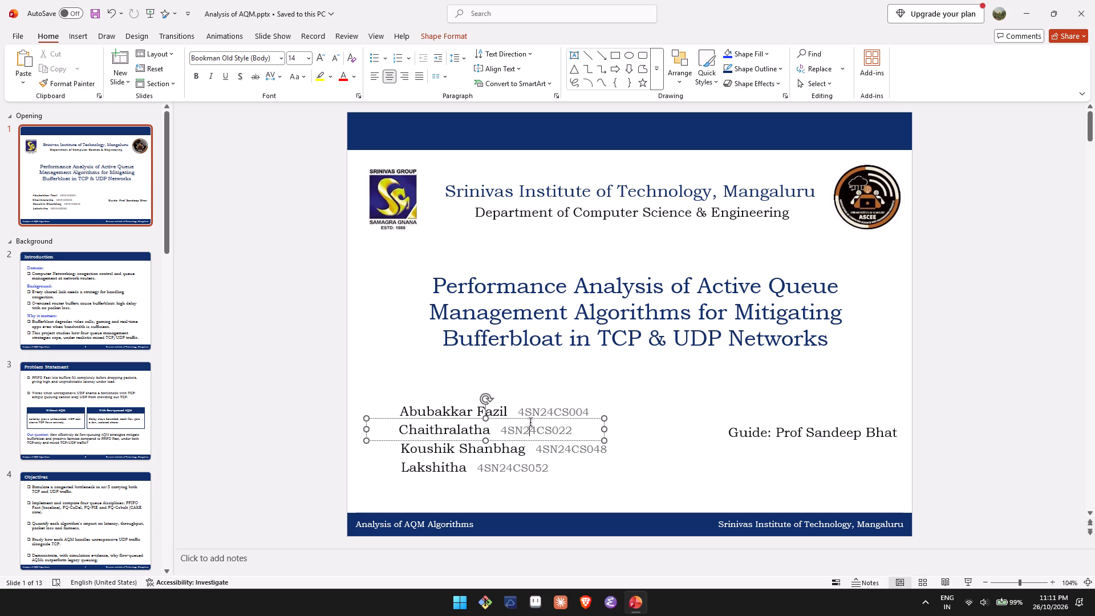
{"action": "left_click", "coordinate": [494, 416]}
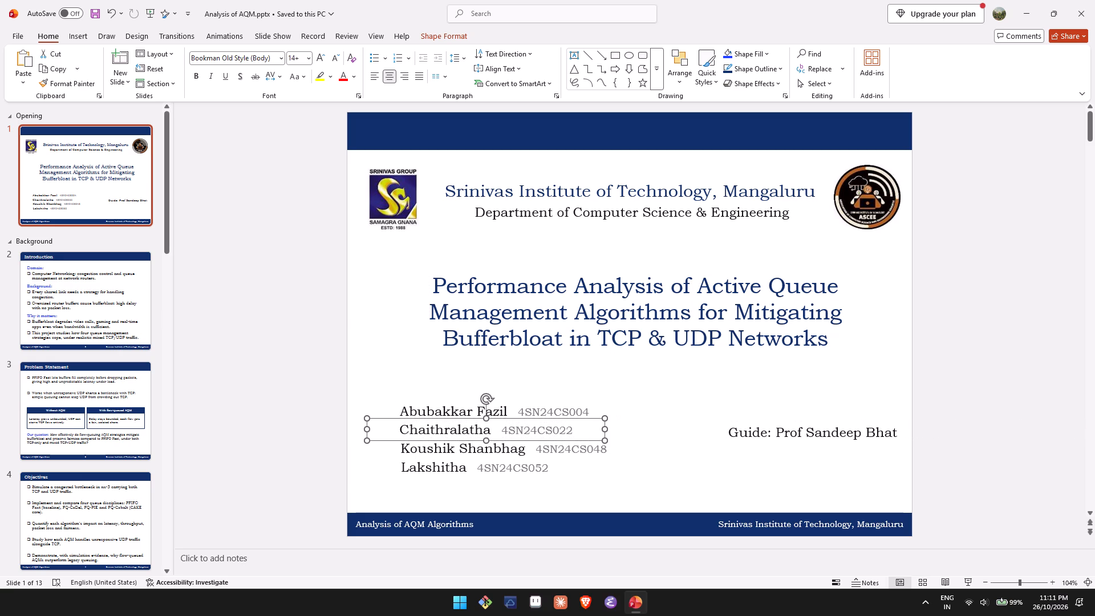
{"action": "left_click", "coordinate": [563, 493]}
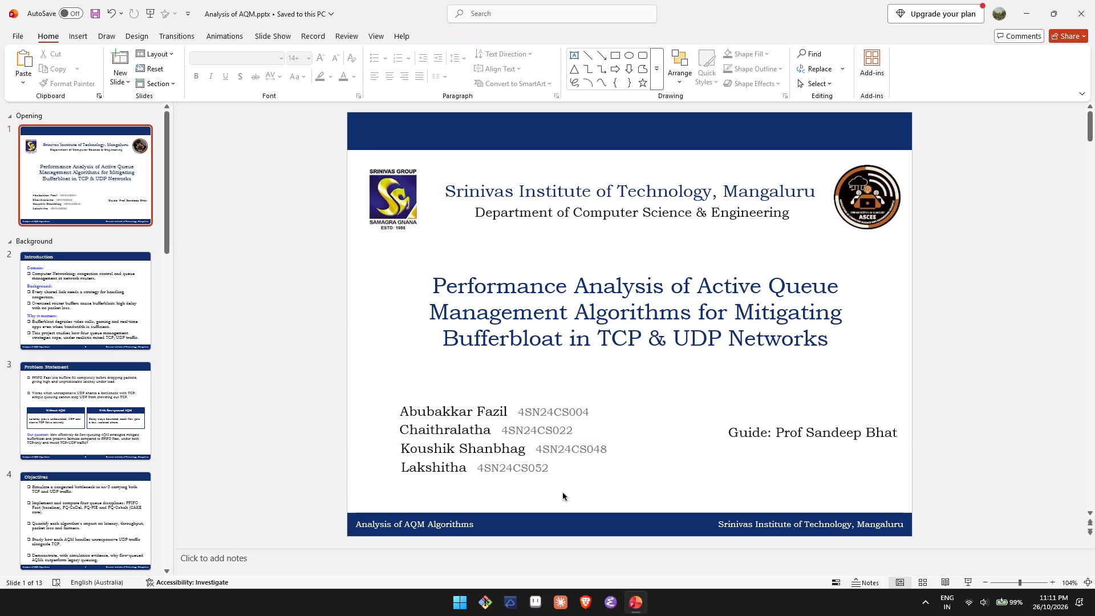
Move the "Guide" text box up level with the first team member's line.
{"action": "left_click", "coordinate": [802, 433]}
{"action": "left_click_drag", "start_coordinate": [834, 422], "coordinate": [834, 415]}
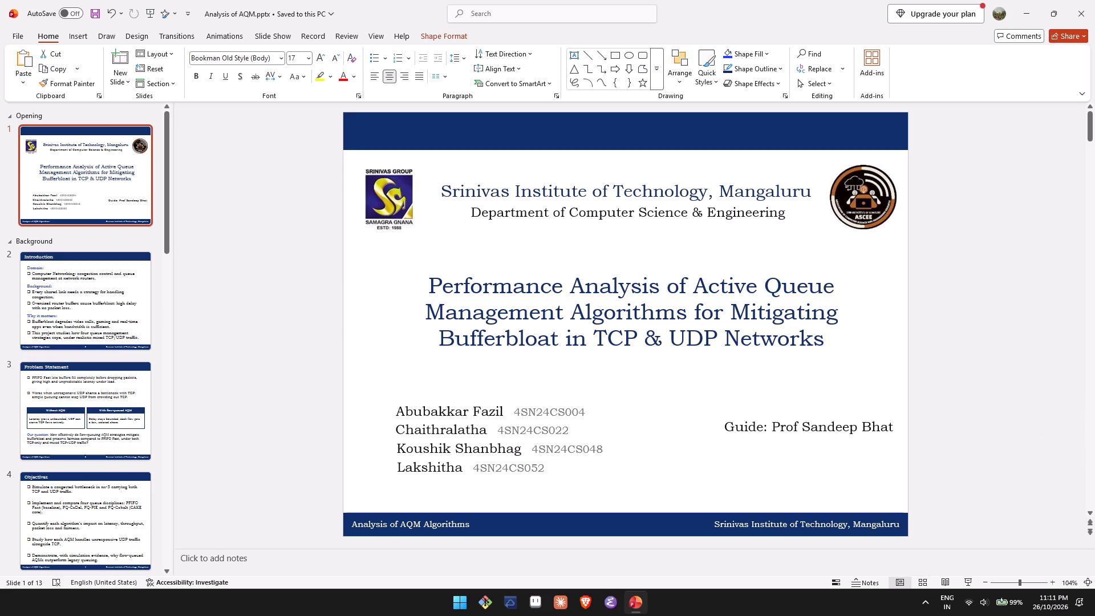
{"action": "left_click_drag", "start_coordinate": [834, 415], "coordinate": [830, 401]}
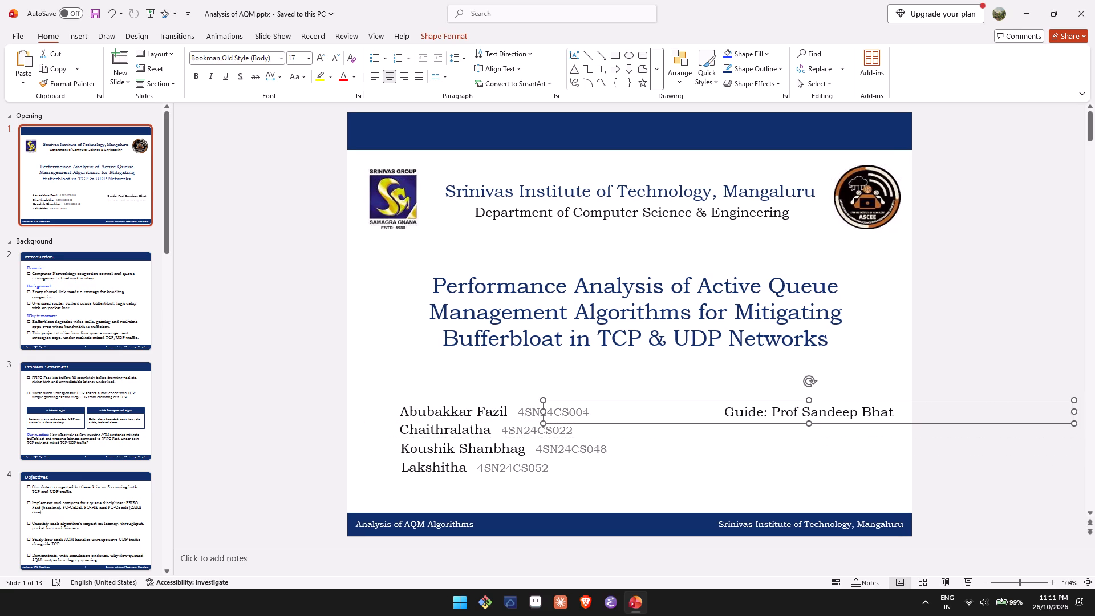
{"action": "left_click", "coordinate": [940, 326]}
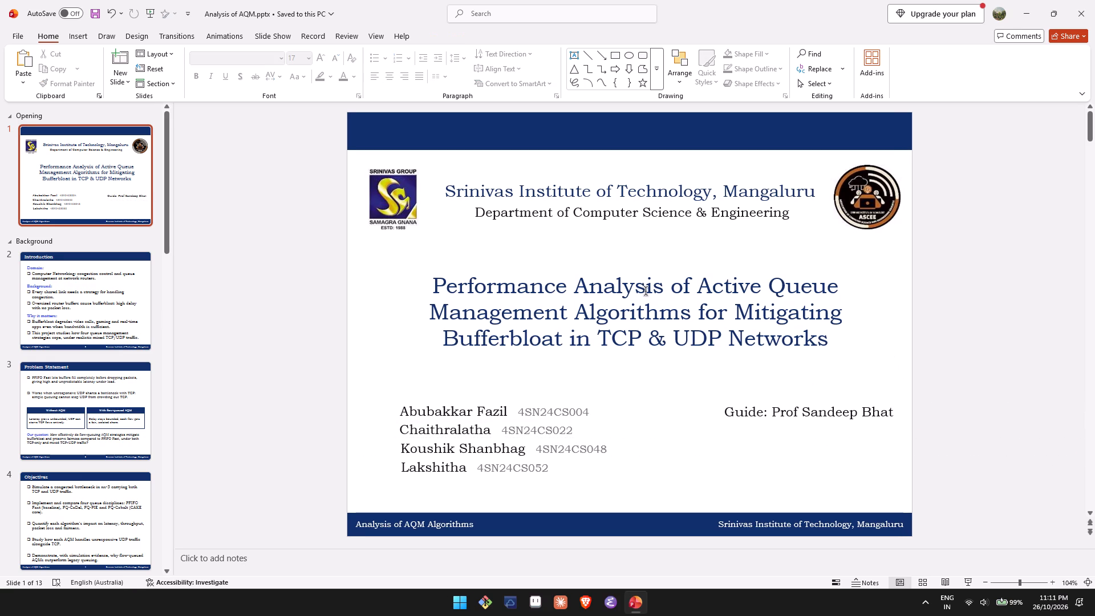
On the Introduction slide, change "TCP/UDP" in the last bullet to "TCP & UDP".
{"action": "left_click", "coordinate": [96, 269]}
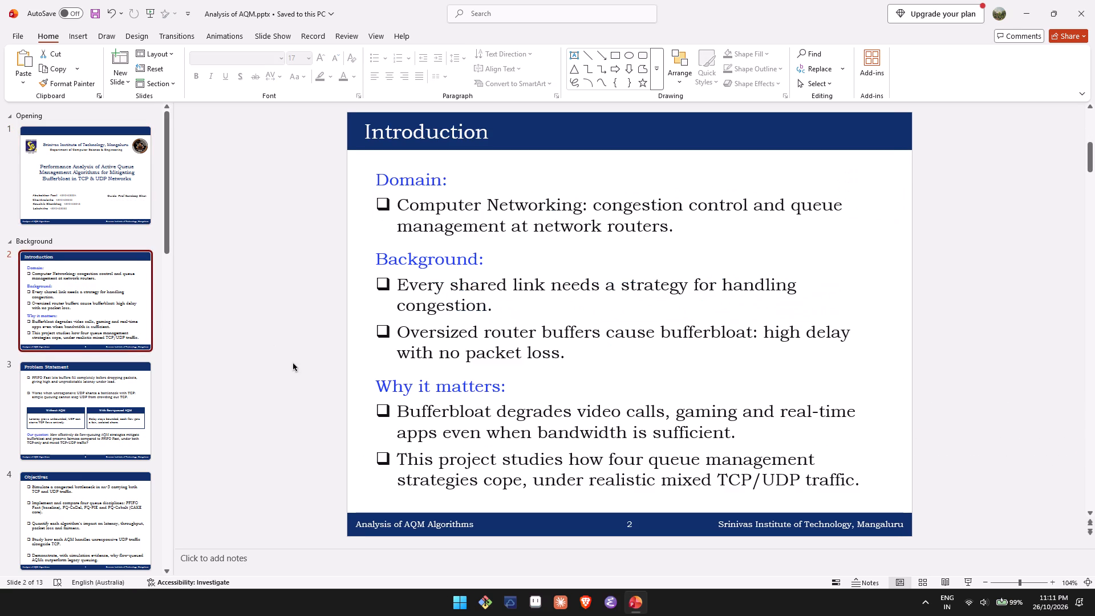
{"action": "left_click", "coordinate": [766, 478]}
{"action": "key", "text": "BackSpace"}
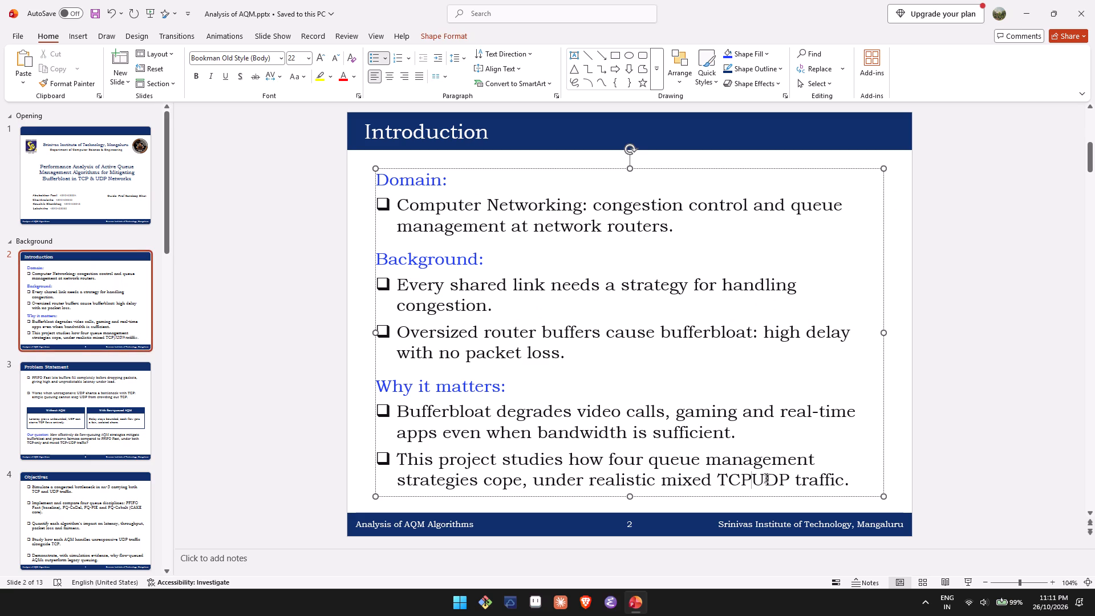
{"action": "key", "text": "shift+ampersand"}
{"action": "key", "text": "BackSpace"}
{"action": "key", "text": "space"}
{"action": "type", "text": "&"}
{"action": "key", "text": "space"}
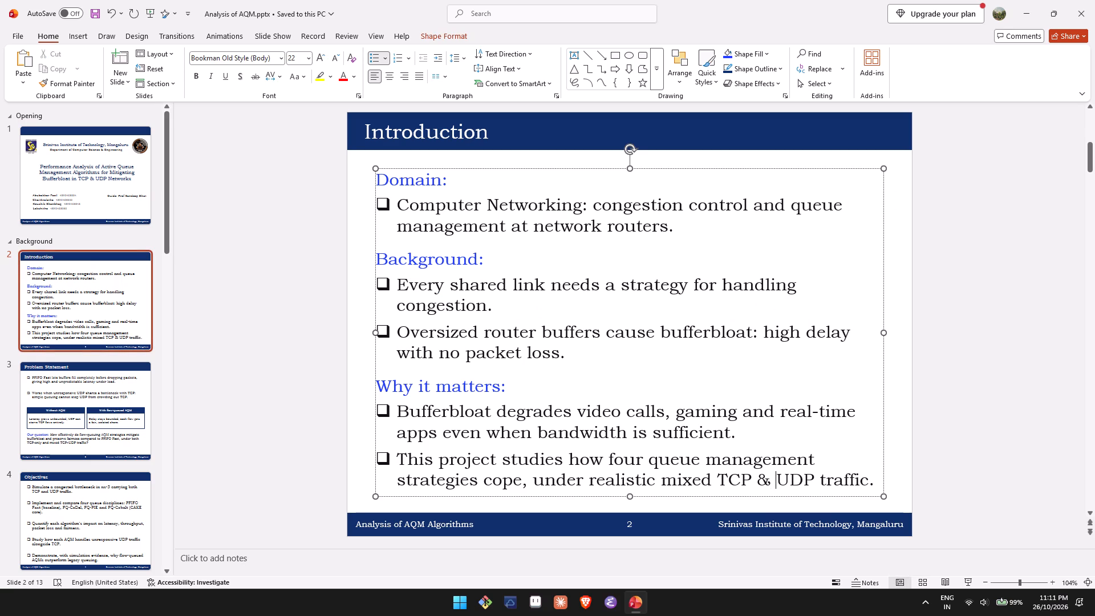
Move the "Literature Survey: Existing Systems" slide ahead of the Problem Statement slide, making it slide 3.
{"action": "left_click", "coordinate": [129, 377]}
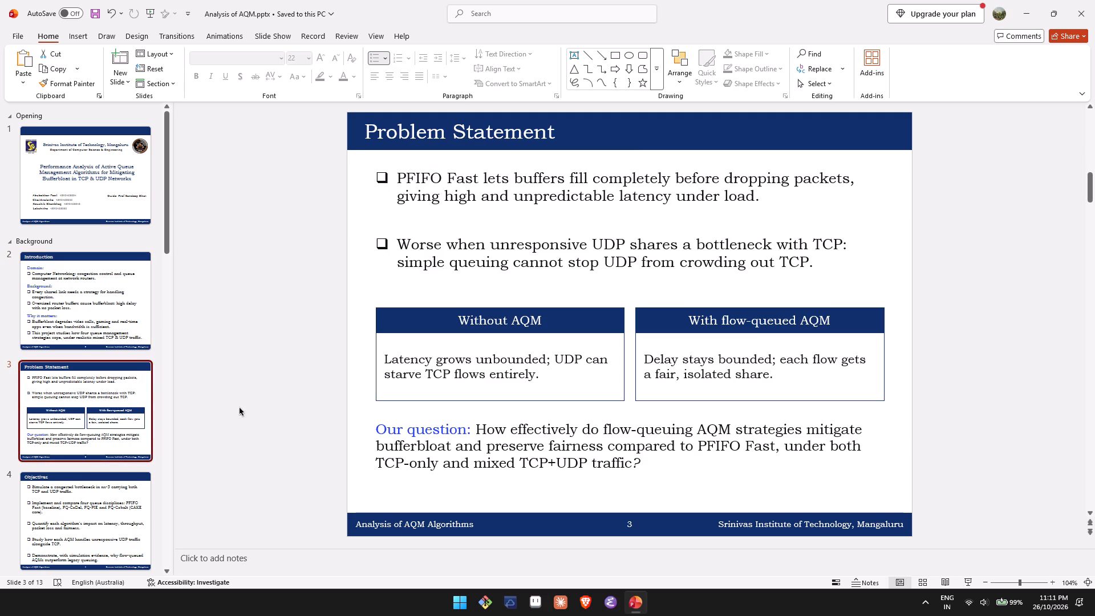
{"action": "scroll", "coordinate": [82, 402], "scroll_direction": "down", "scroll_amount": 1}
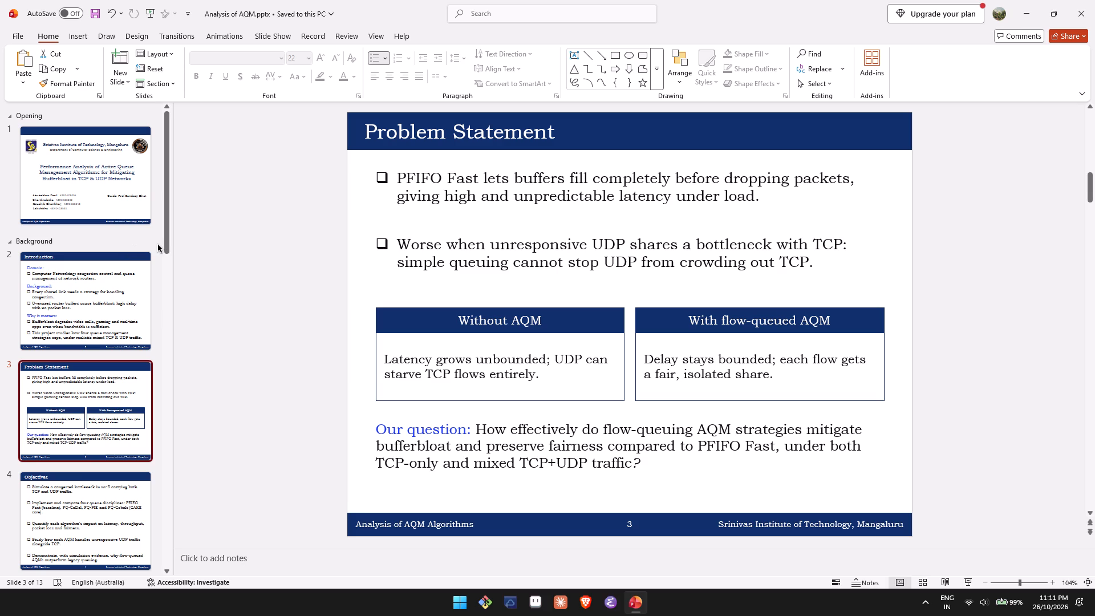
{"action": "left_click_drag", "start_coordinate": [165, 245], "coordinate": [163, 266]}
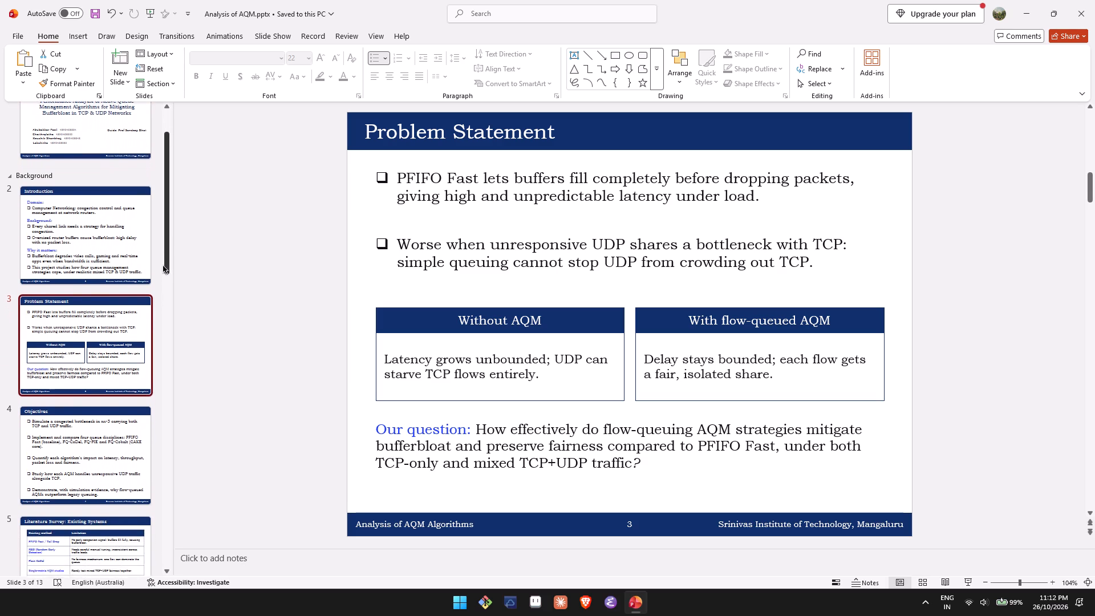
{"action": "left_click_drag", "start_coordinate": [163, 266], "coordinate": [157, 283]}
{"action": "left_click_drag", "start_coordinate": [92, 459], "coordinate": [98, 232]}
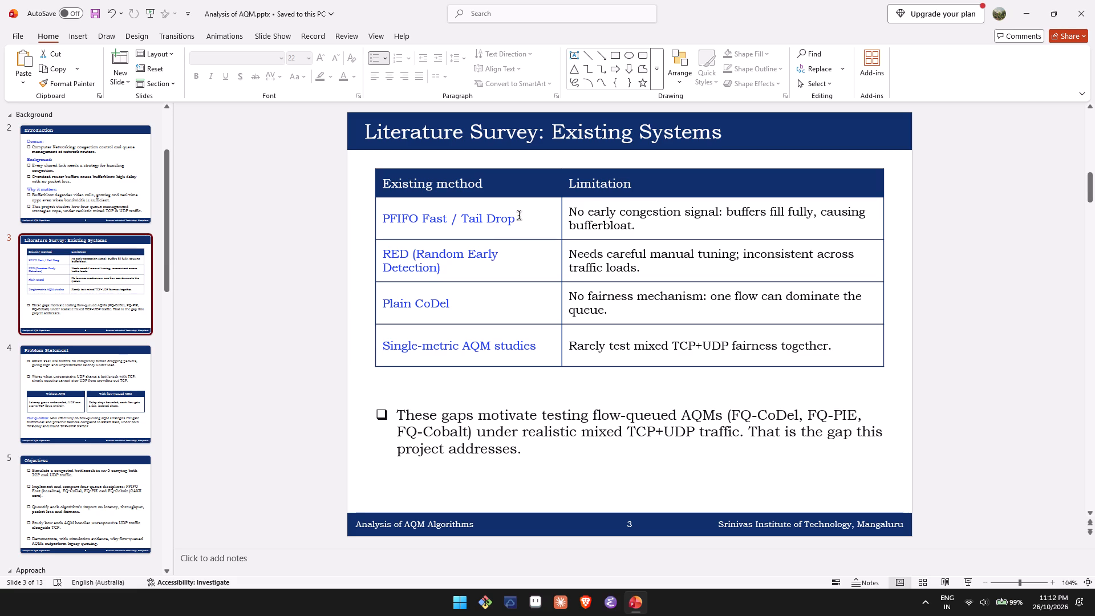
Delete "/ Tail Drop" from the PFIFO Fast entry in the existing-methods table.
{"action": "left_click_drag", "start_coordinate": [517, 216], "coordinate": [455, 214]}
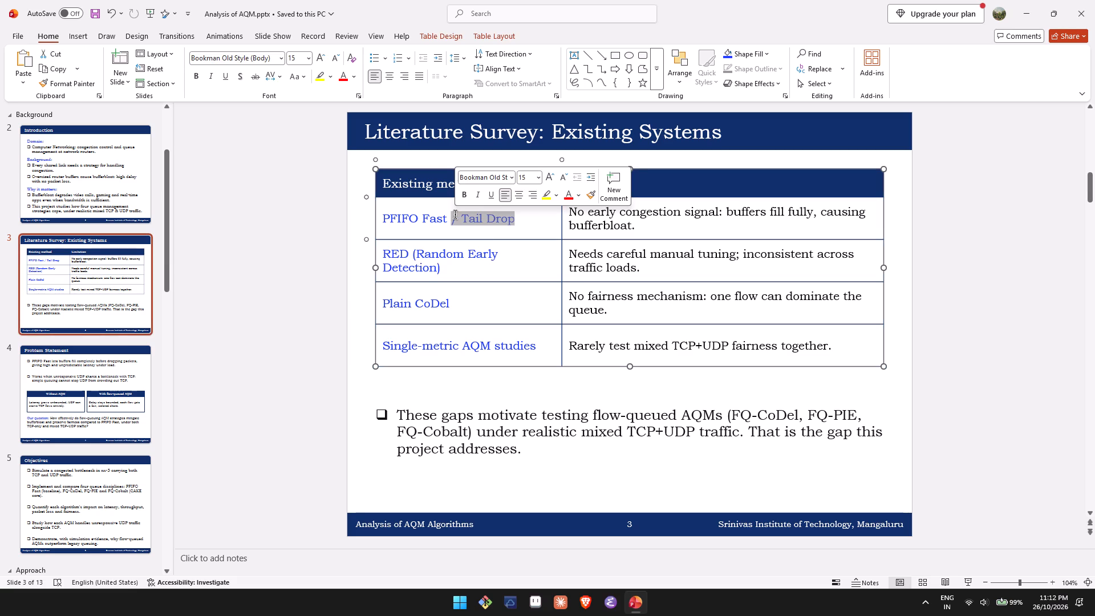
{"action": "key", "text": "BackSpace"}
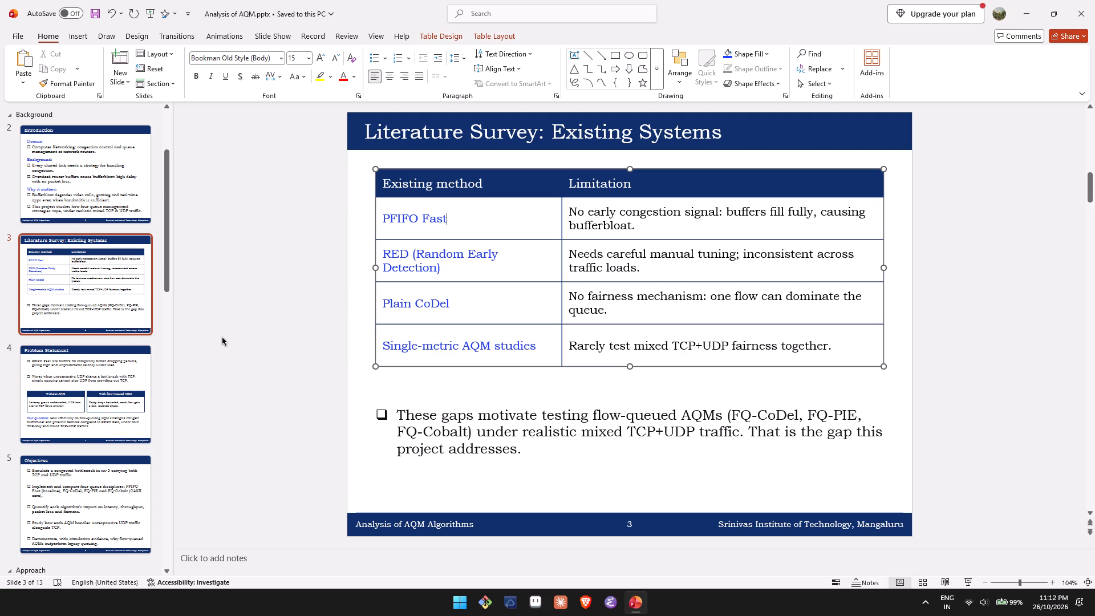
On the Objectives slide, delete the bullet "Study how each AQM handles unresponsive UDP traffic alongside TCP.".
{"action": "left_click", "coordinate": [50, 372]}
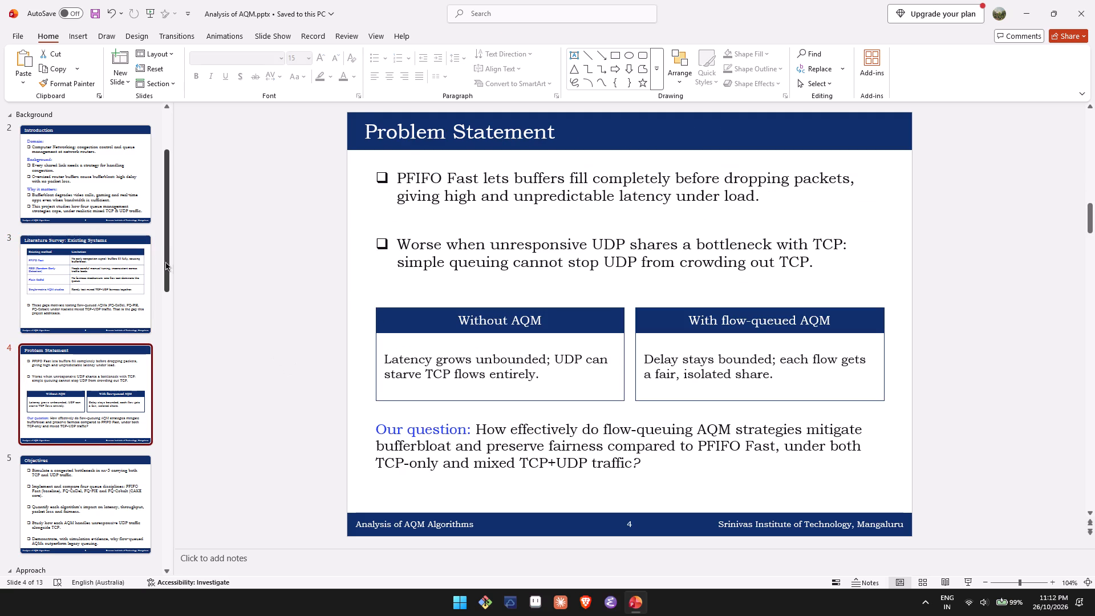
{"action": "left_click_drag", "start_coordinate": [167, 264], "coordinate": [164, 331]}
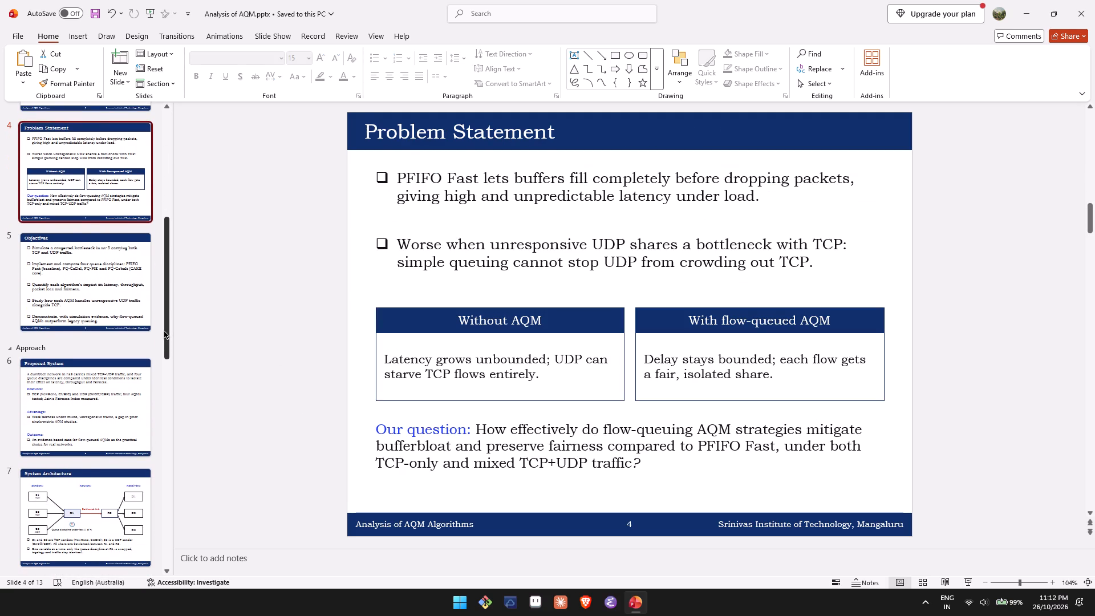
{"action": "left_click", "coordinate": [111, 293]}
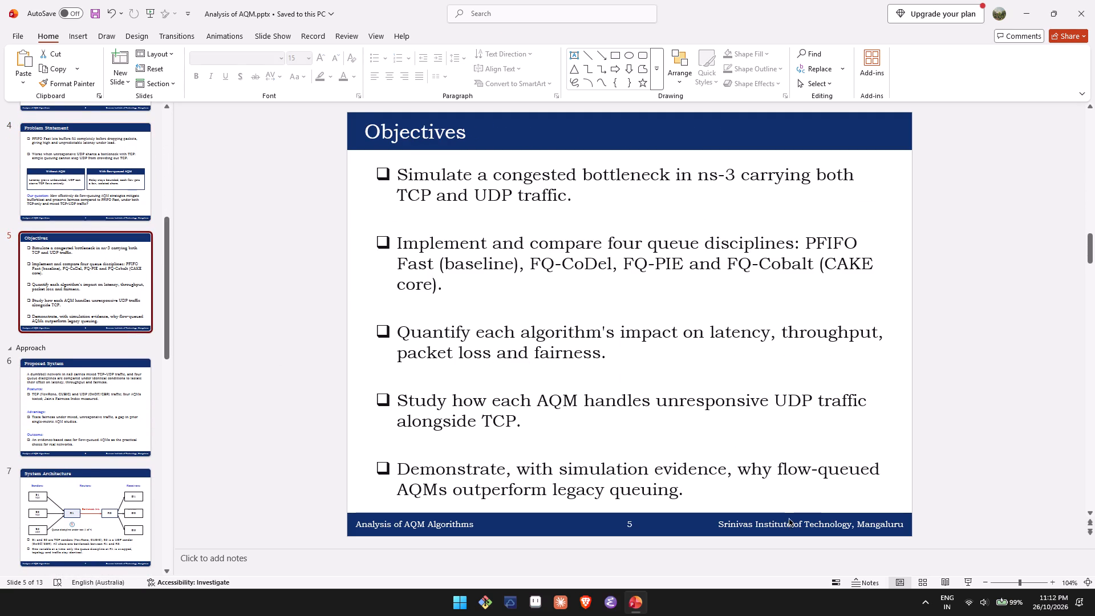
{"action": "left_click", "coordinate": [729, 389]}
{"action": "double_click", "coordinate": [729, 389]}
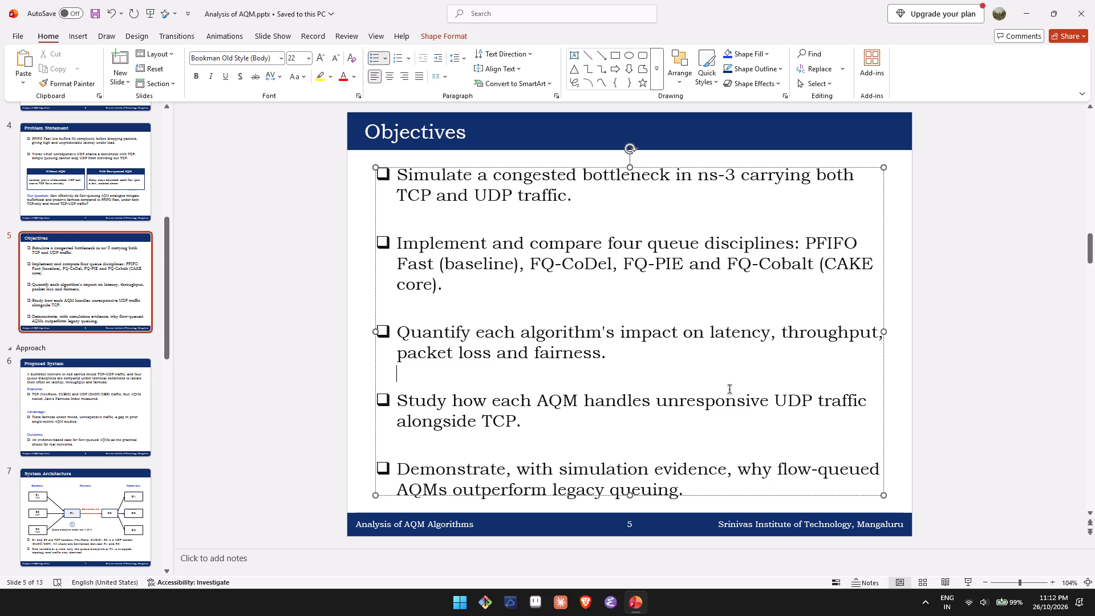
{"action": "left_click", "coordinate": [398, 403]}
{"action": "left_click_drag", "start_coordinate": [398, 403], "coordinate": [522, 428]}
{"action": "key", "text": "BackSpace"}
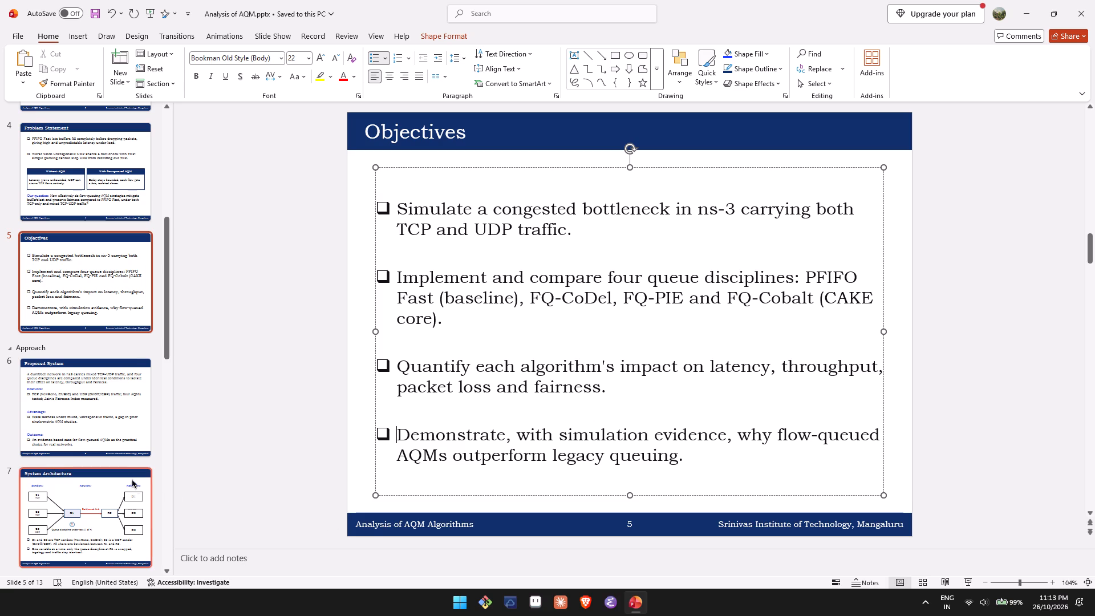
Review the Proposed System and Tools and Technologies slides.
{"action": "left_click", "coordinate": [102, 433]}
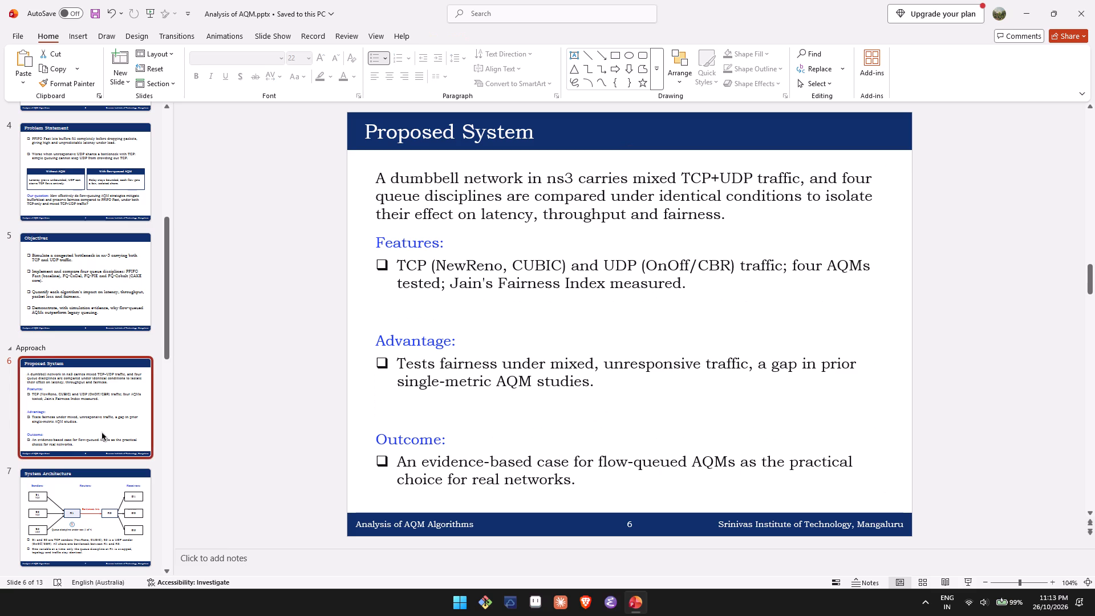
{"action": "left_click_drag", "start_coordinate": [169, 333], "coordinate": [168, 337]}
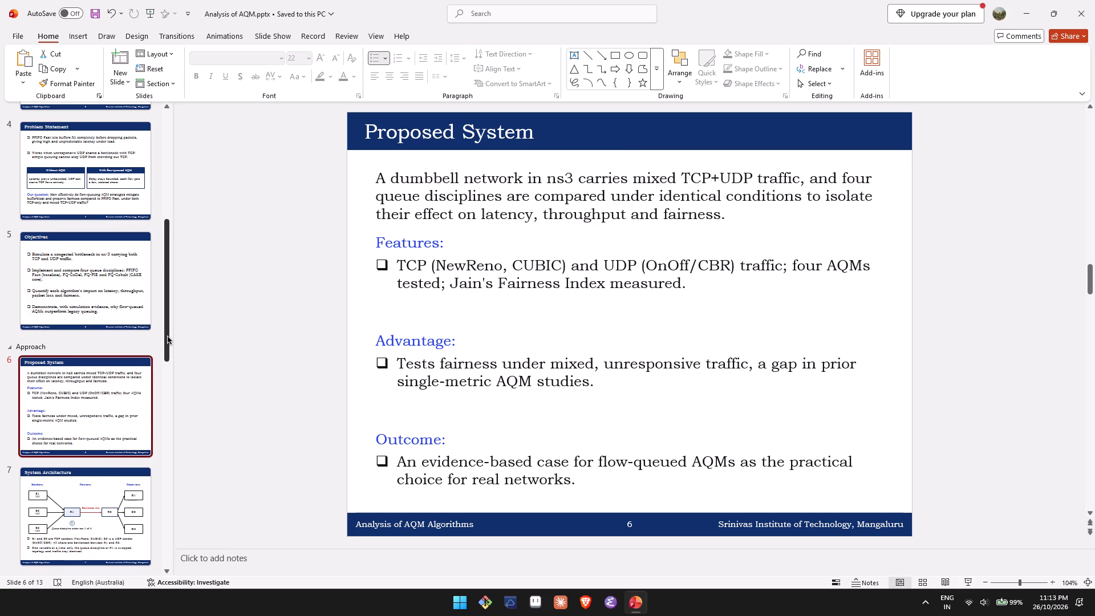
{"action": "left_click_drag", "start_coordinate": [168, 337], "coordinate": [164, 384]}
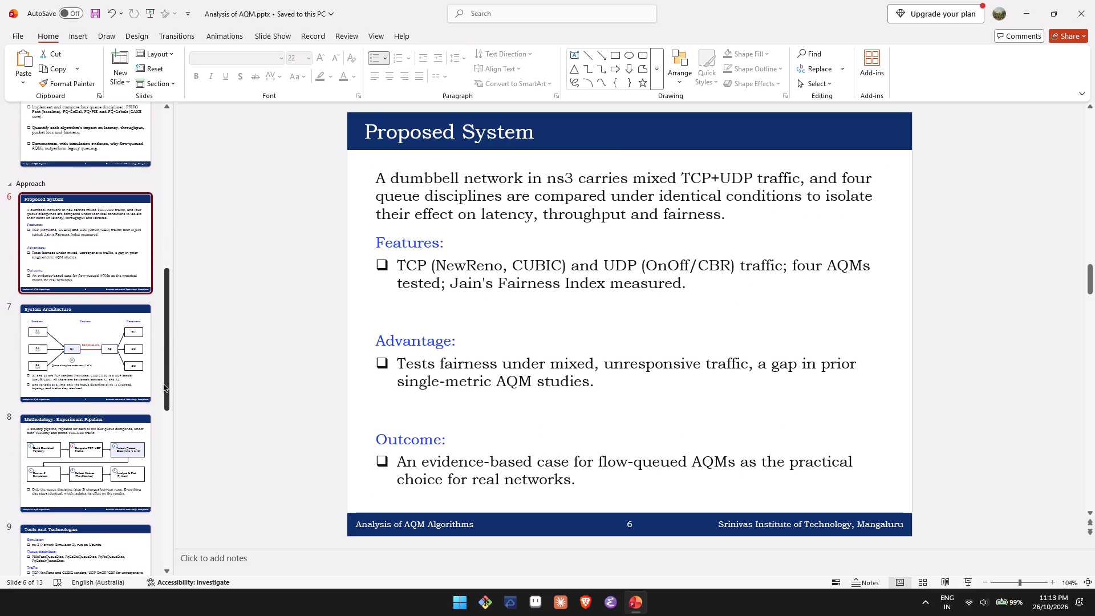
{"action": "left_click_drag", "start_coordinate": [164, 384], "coordinate": [144, 488]}
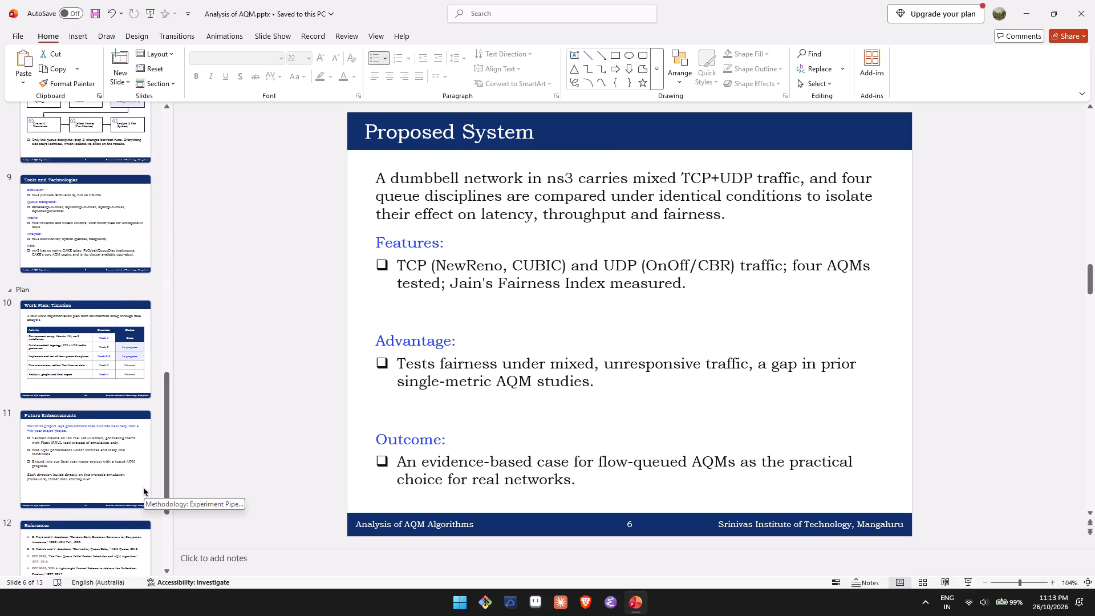
{"action": "left_click", "coordinate": [111, 241]}
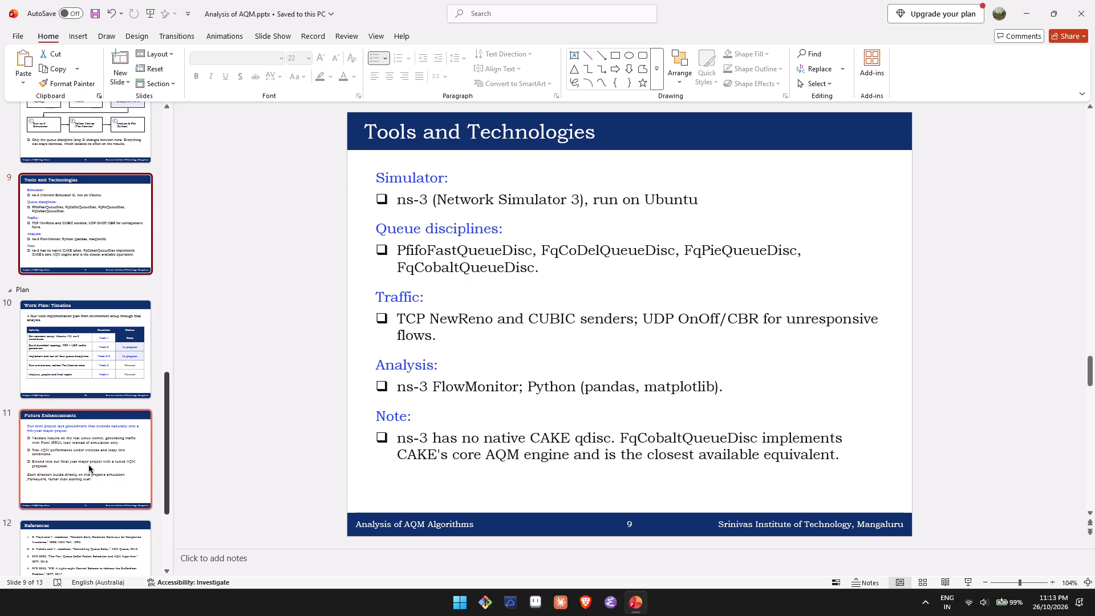
{"action": "left_click_drag", "start_coordinate": [170, 441], "coordinate": [165, 484]}
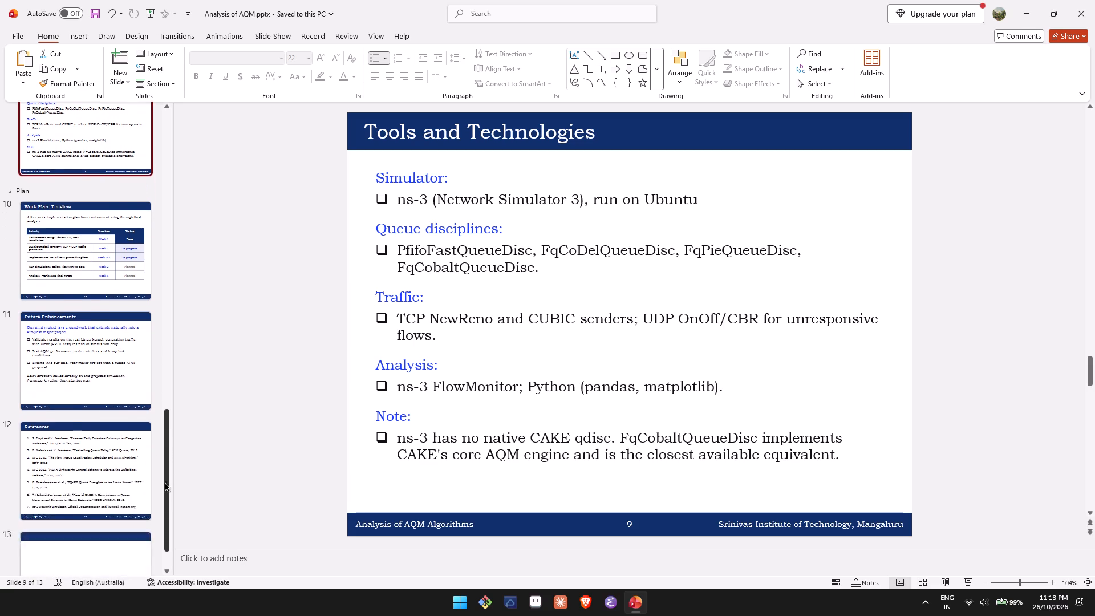
{"action": "left_click_drag", "start_coordinate": [165, 484], "coordinate": [161, 494]}
On the Future Enhancements slide, copy the phrase "generating traffic with Flent" from the first bullet.
{"action": "left_click", "coordinate": [99, 303]}
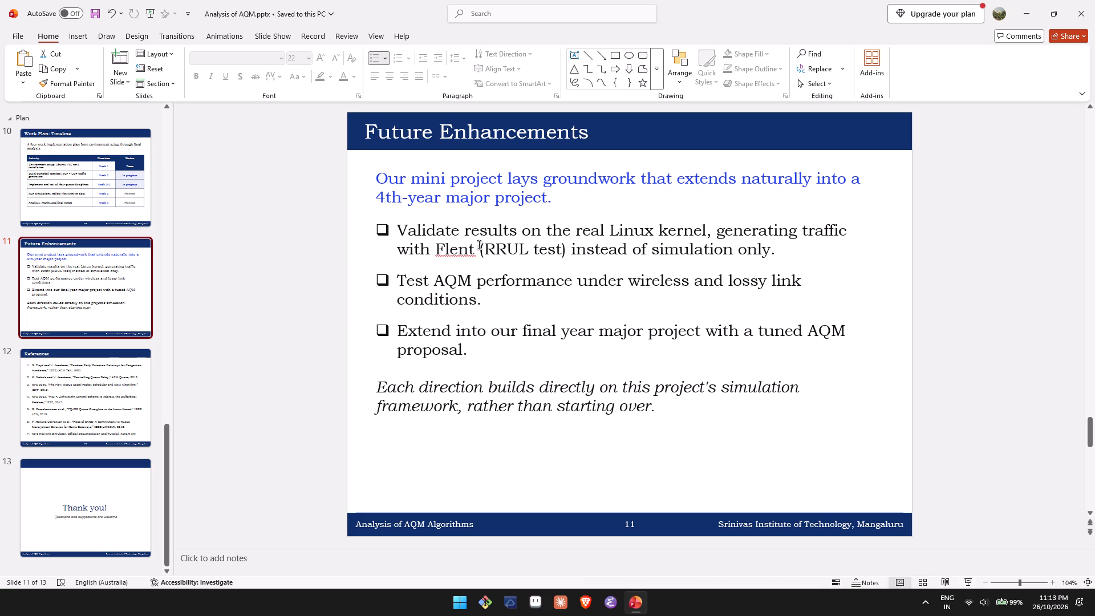
{"action": "left_click_drag", "start_coordinate": [719, 229], "coordinate": [895, 234]}
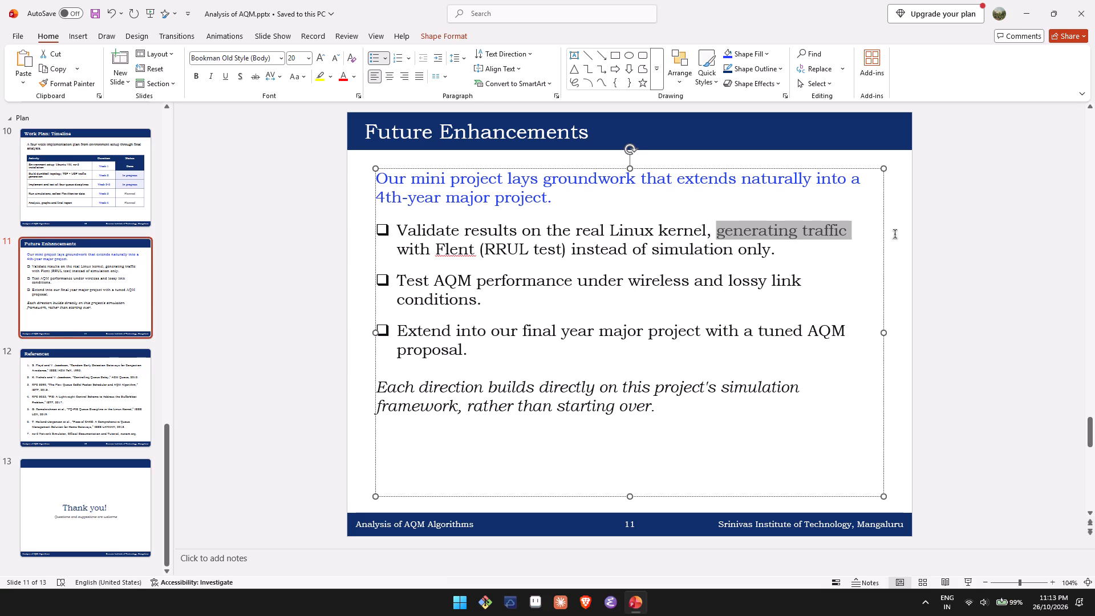
{"action": "left_click_drag", "start_coordinate": [895, 234], "coordinate": [497, 236]}
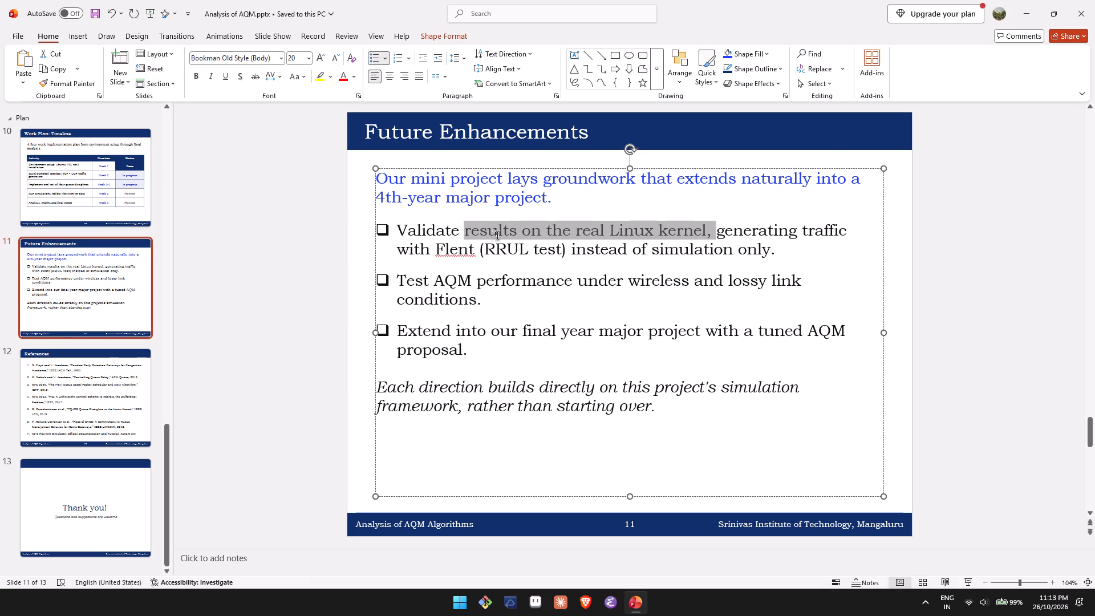
{"action": "left_click_drag", "start_coordinate": [497, 236], "coordinate": [473, 249]}
{"action": "right_click", "coordinate": [473, 249]}
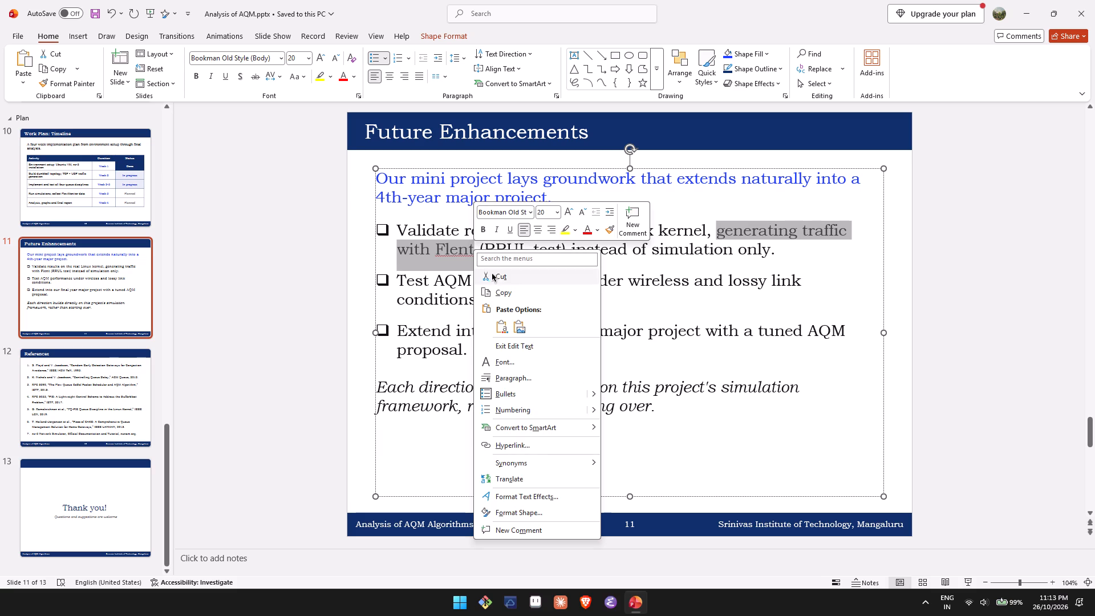
{"action": "left_click", "coordinate": [490, 289]}
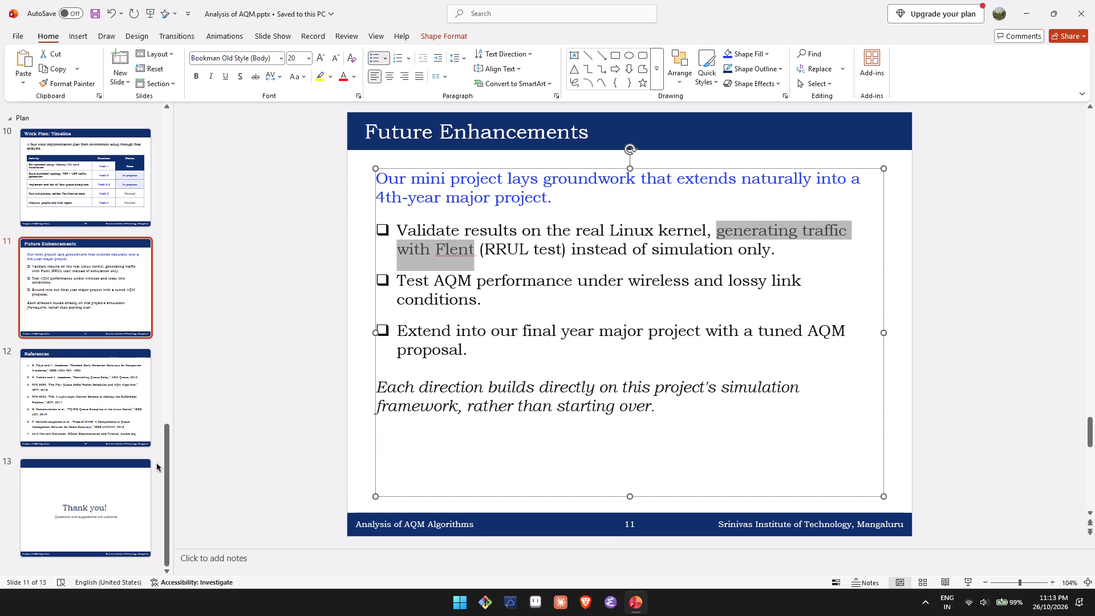
On the Tools and Technologies slide, remove "/CBR" after "UDP OnOff" in the Traffic bullet.
{"action": "left_click_drag", "start_coordinate": [165, 460], "coordinate": [165, 445]}
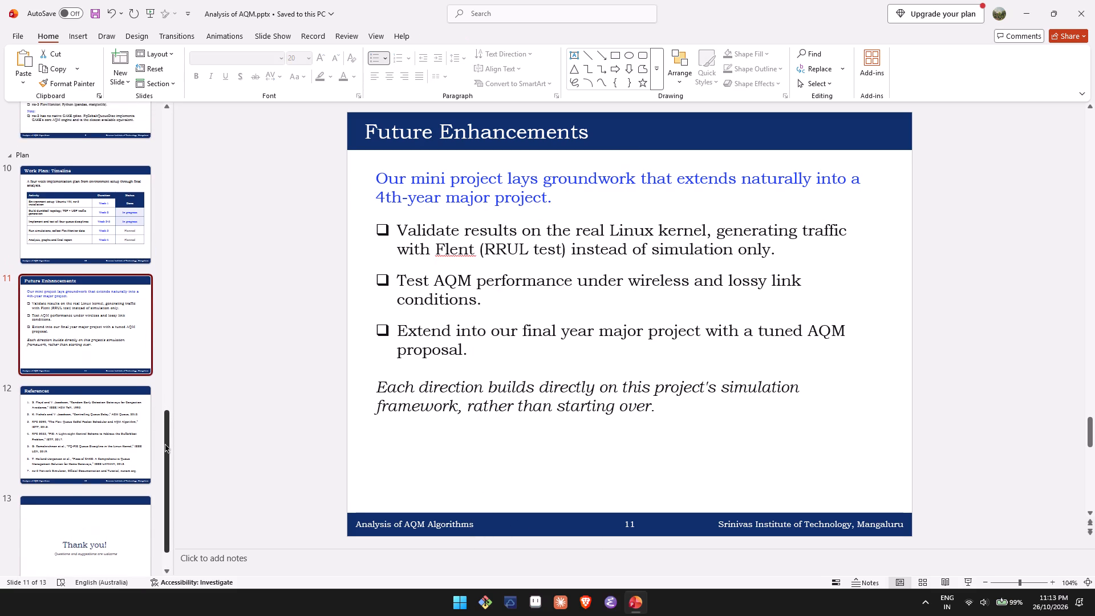
{"action": "left_click_drag", "start_coordinate": [165, 445], "coordinate": [154, 364]}
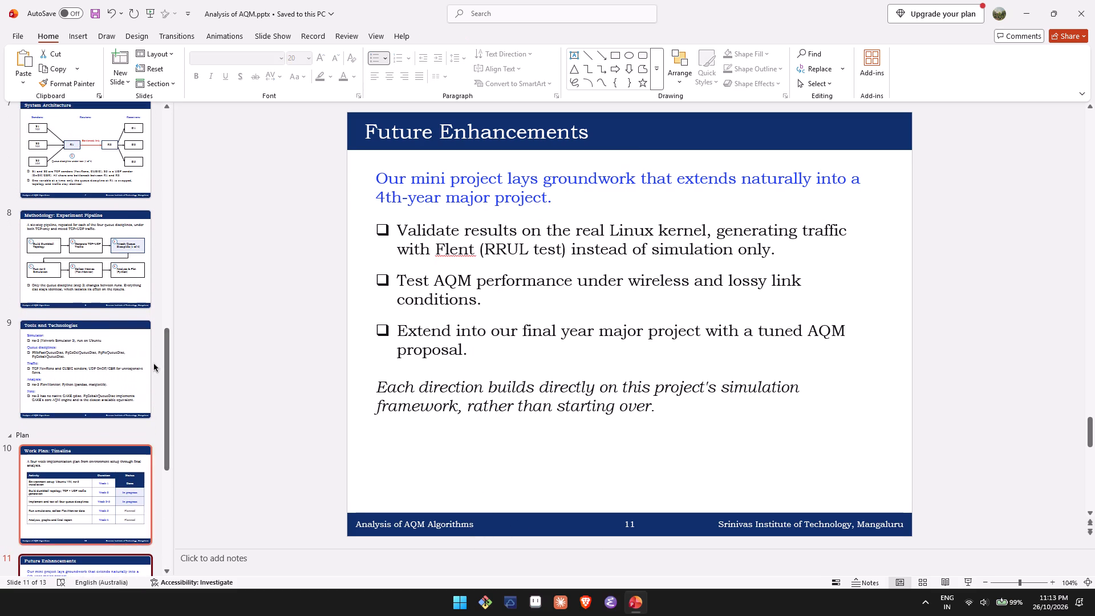
{"action": "left_click", "coordinate": [120, 364]}
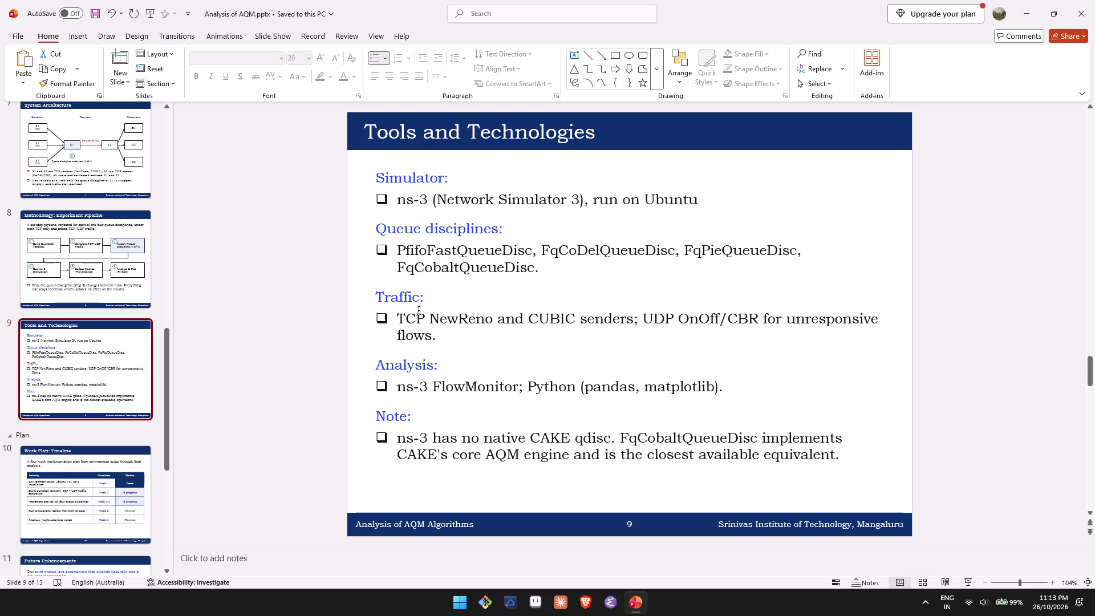
{"action": "left_click", "coordinate": [758, 323]}
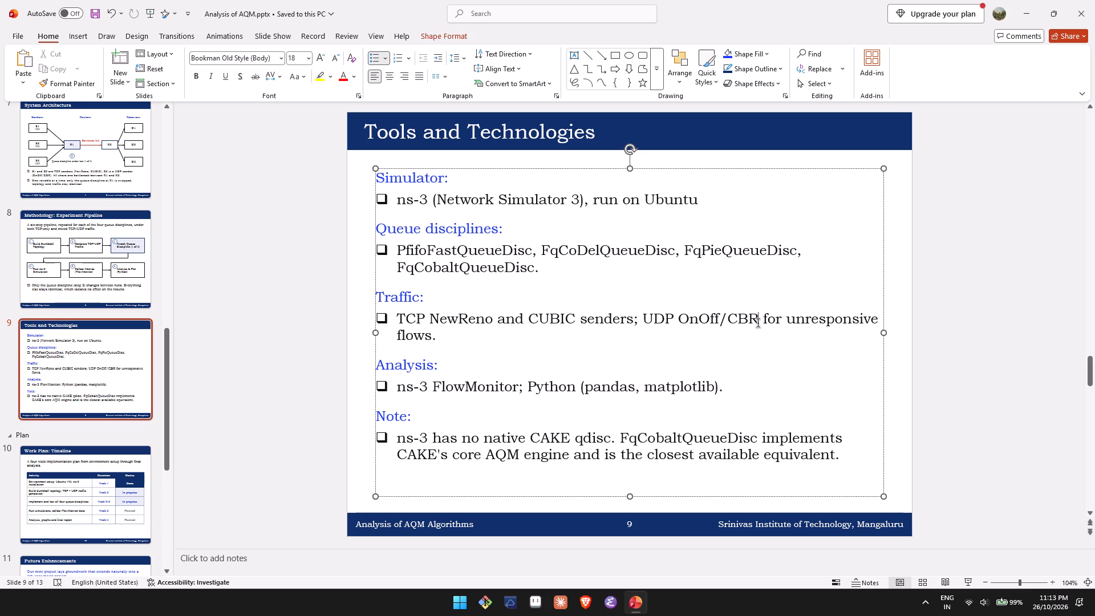
{"action": "key", "text": "BackSpace"}
{"action": "key", "text": "BackSpace"}
{"action": "key", "text": "BackSpace"}
{"action": "key", "text": "BackSpace"}
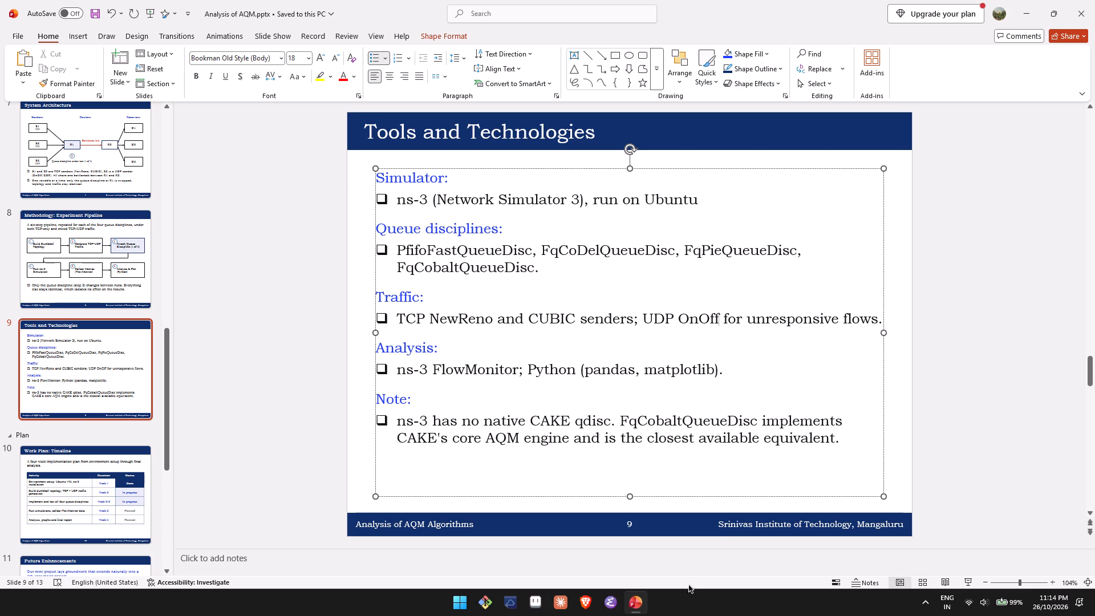
Capture a screenshot of the whole Tools and Technologies slide.
{"action": "key", "text": "Print"}
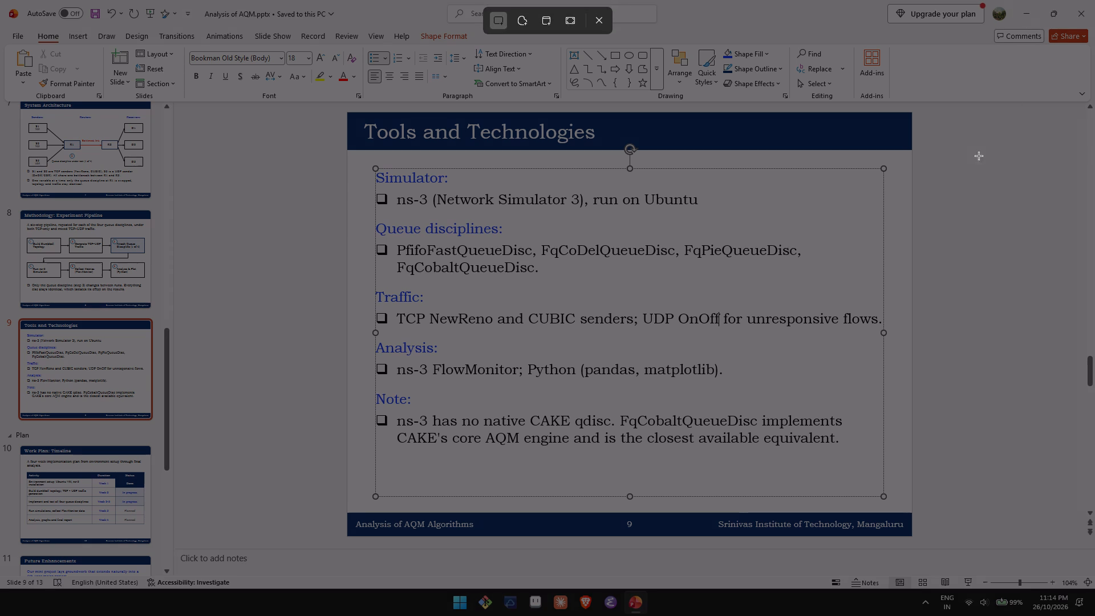
{"action": "left_click_drag", "start_coordinate": [343, 107], "coordinate": [939, 514]}
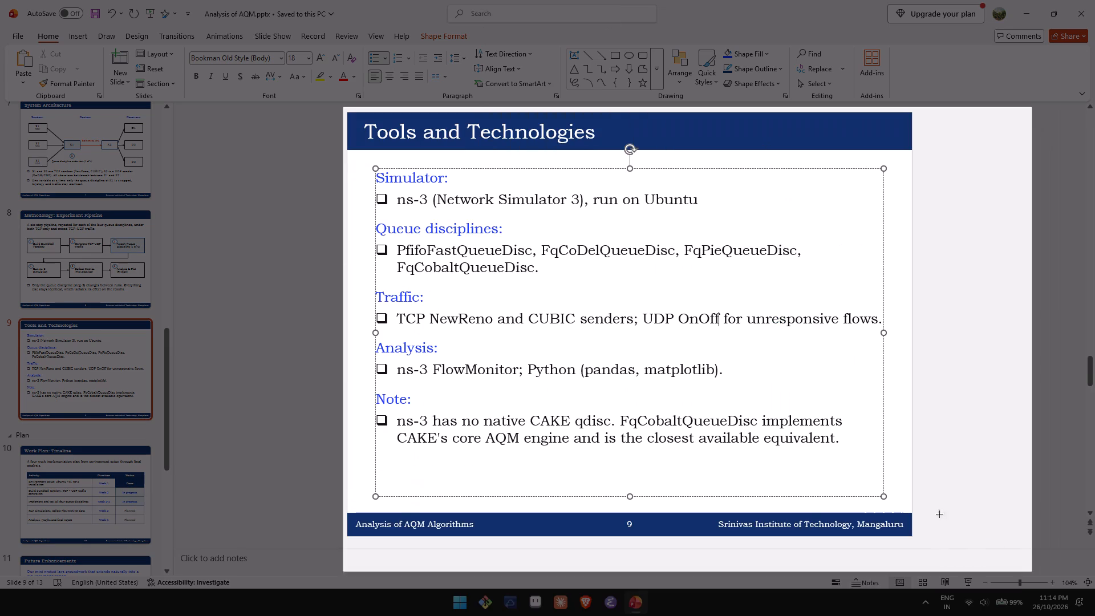
{"action": "left_click_drag", "start_coordinate": [939, 514], "coordinate": [917, 534]}
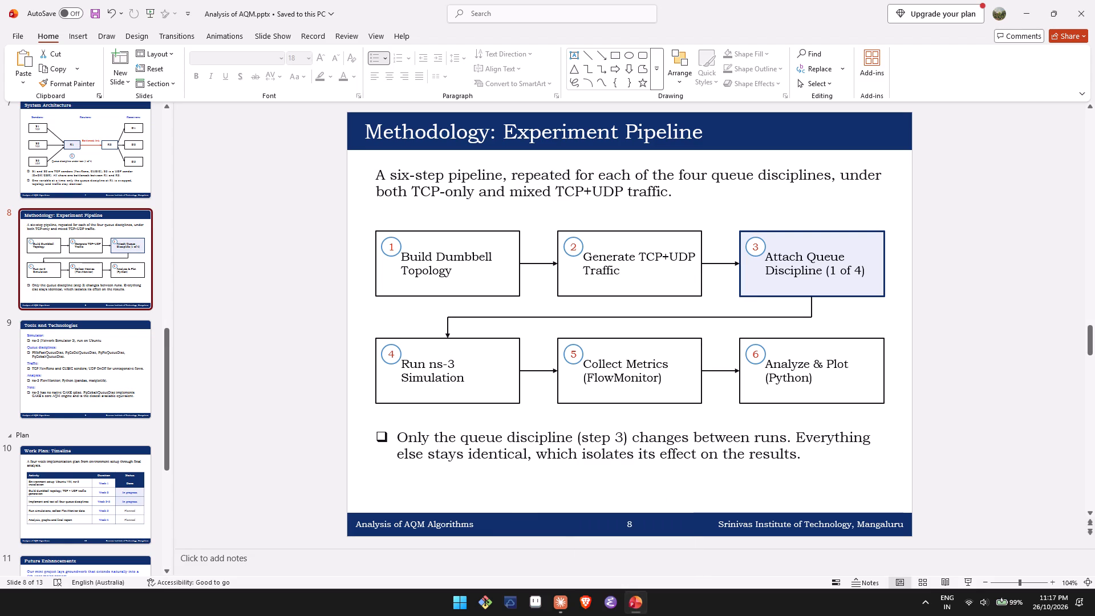
{"action": "left_click", "coordinate": [657, 379]}
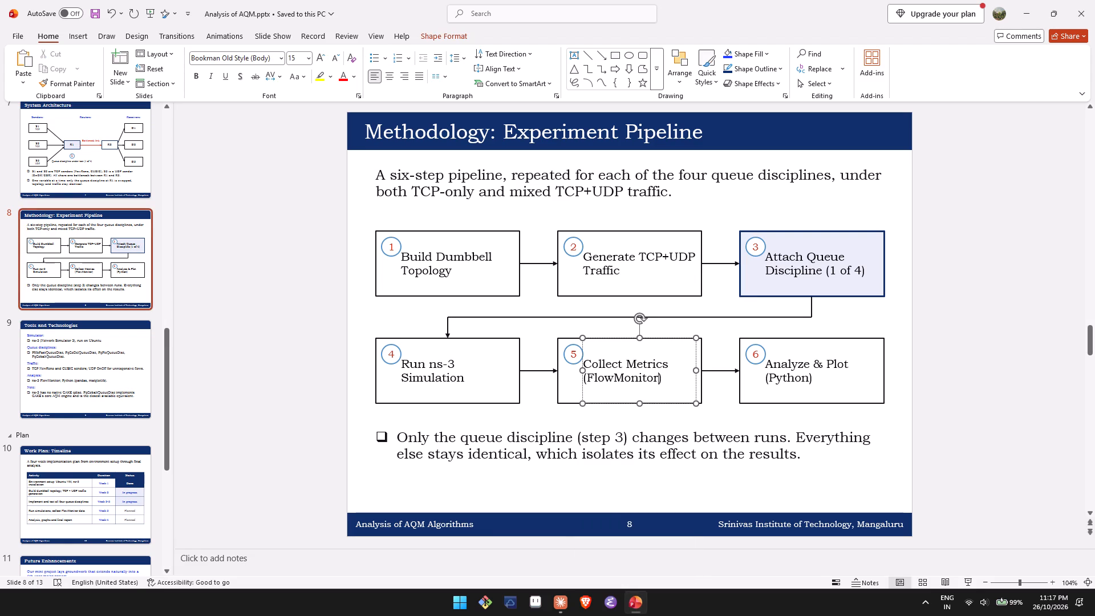
{"action": "key", "text": "space"}
{"action": "type", "text": "="}
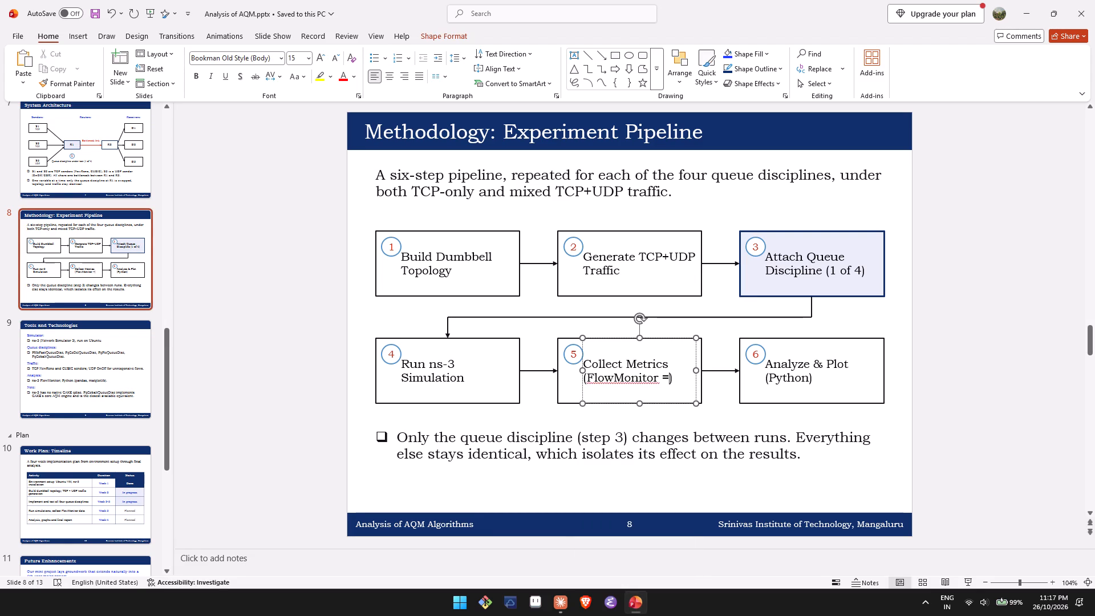
{"action": "key", "text": "BackSpace"}
{"action": "type", "text": "="}
{"action": "key", "text": "space"}
{"action": "key", "text": "BackSpace"}
{"action": "key", "text": "BackSpace"}
{"action": "key", "text": "shift+plus"}
{"action": "key", "text": "space"}
{"action": "type", "text": "Flent"}
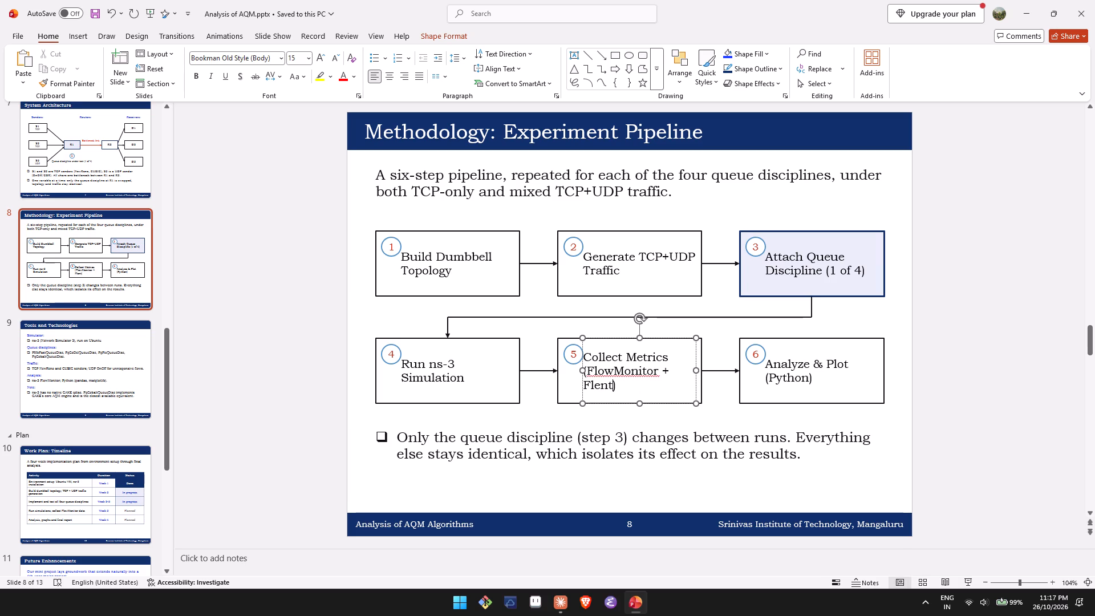
{"action": "key", "text": "space"}
{"action": "key", "text": "BackSpace"}
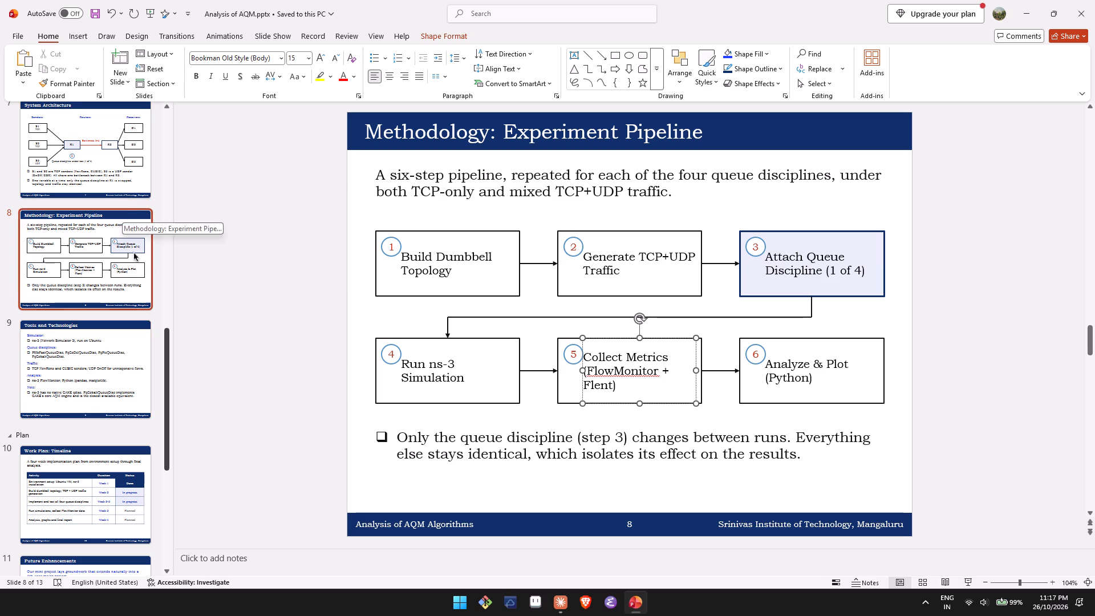
On the Tools and Technologies slide, replace the Traffic bullet with the copied RRUL test wording and remove its opening quotation mark.
{"action": "left_click_drag", "start_coordinate": [168, 341], "coordinate": [168, 329]}
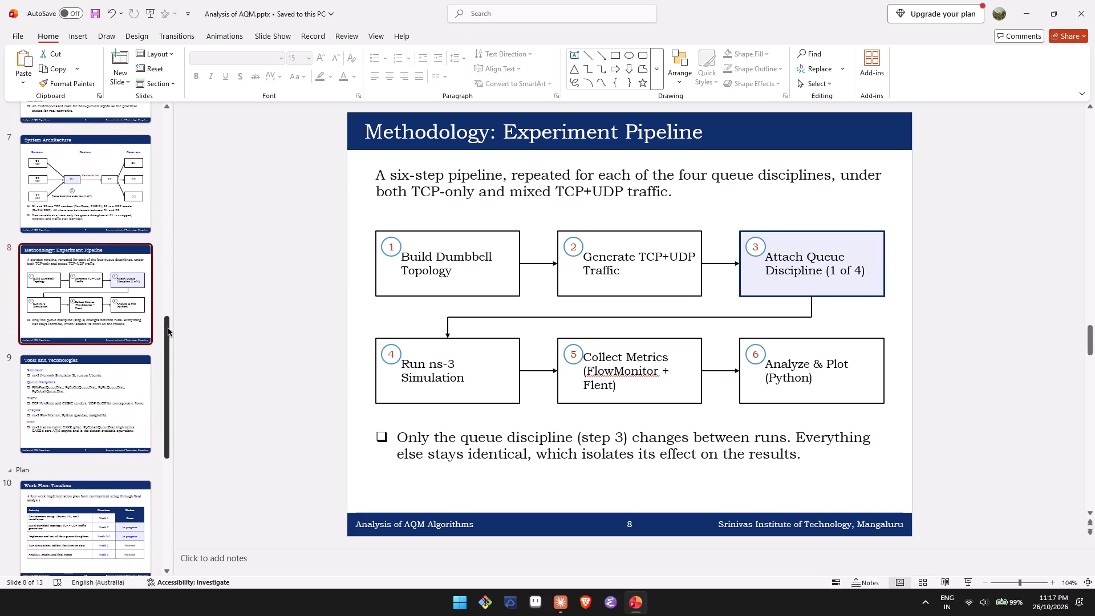
{"action": "left_click_drag", "start_coordinate": [168, 329], "coordinate": [171, 317]}
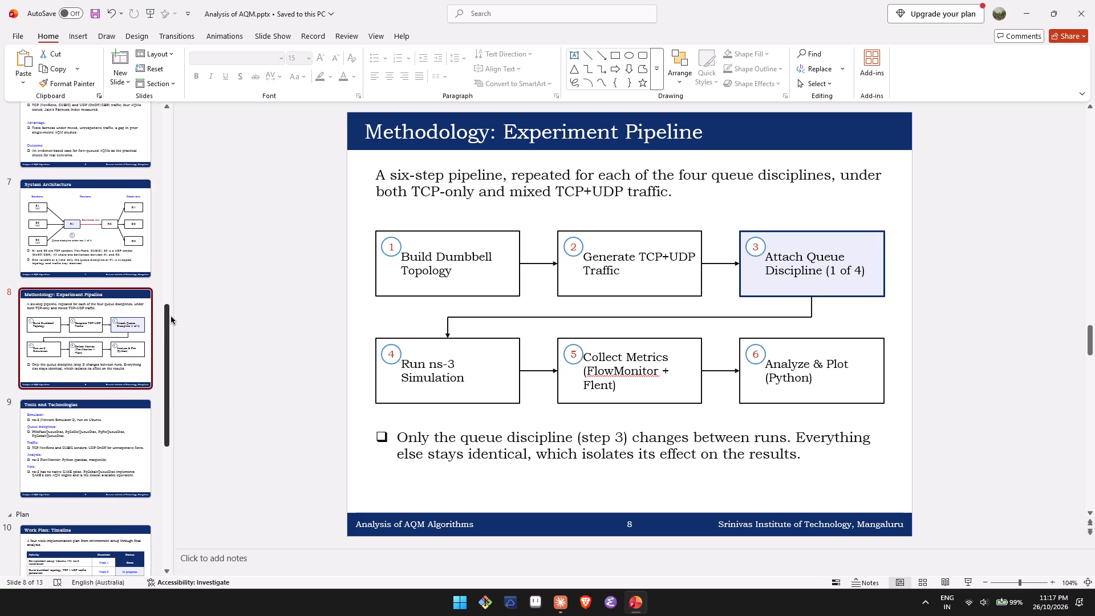
{"action": "left_click_drag", "start_coordinate": [171, 317], "coordinate": [163, 330]}
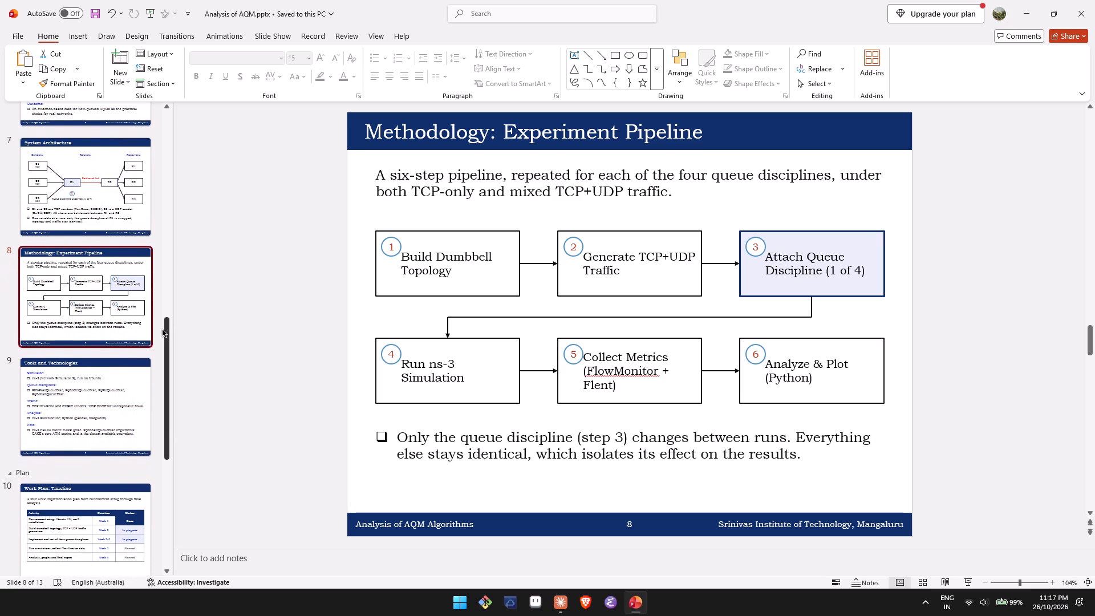
{"action": "left_click_drag", "start_coordinate": [163, 330], "coordinate": [154, 360]}
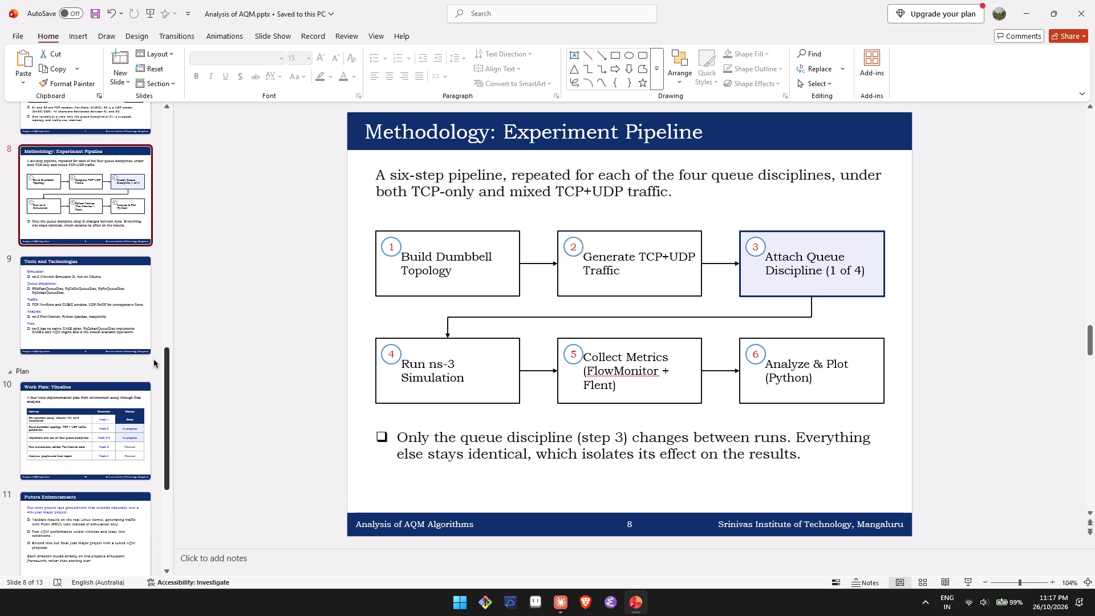
{"action": "left_click", "coordinate": [102, 331]}
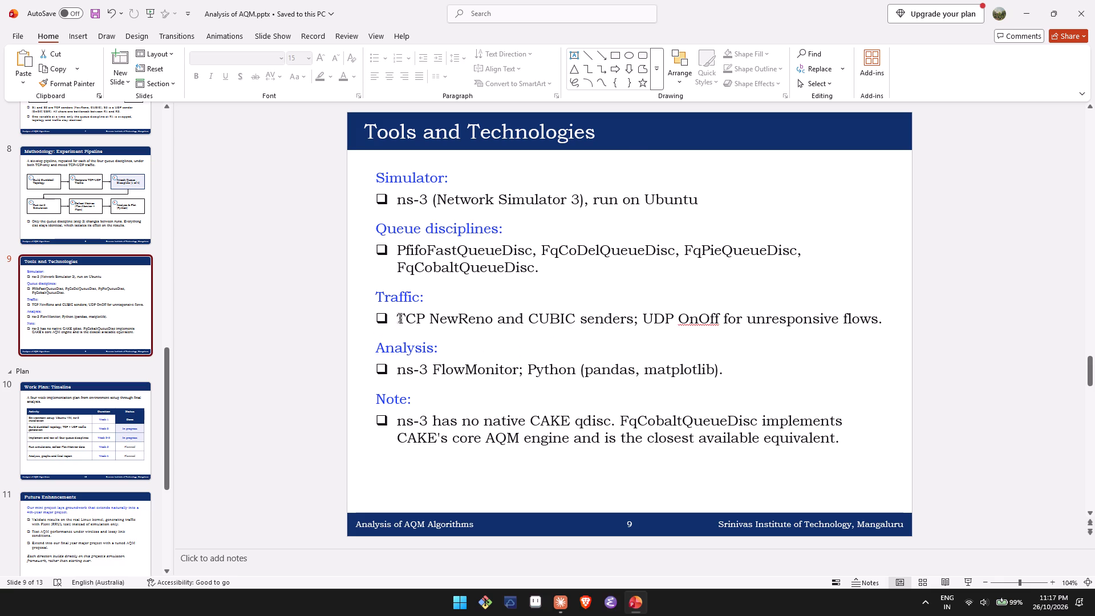
{"action": "left_click_drag", "start_coordinate": [400, 318], "coordinate": [862, 327]}
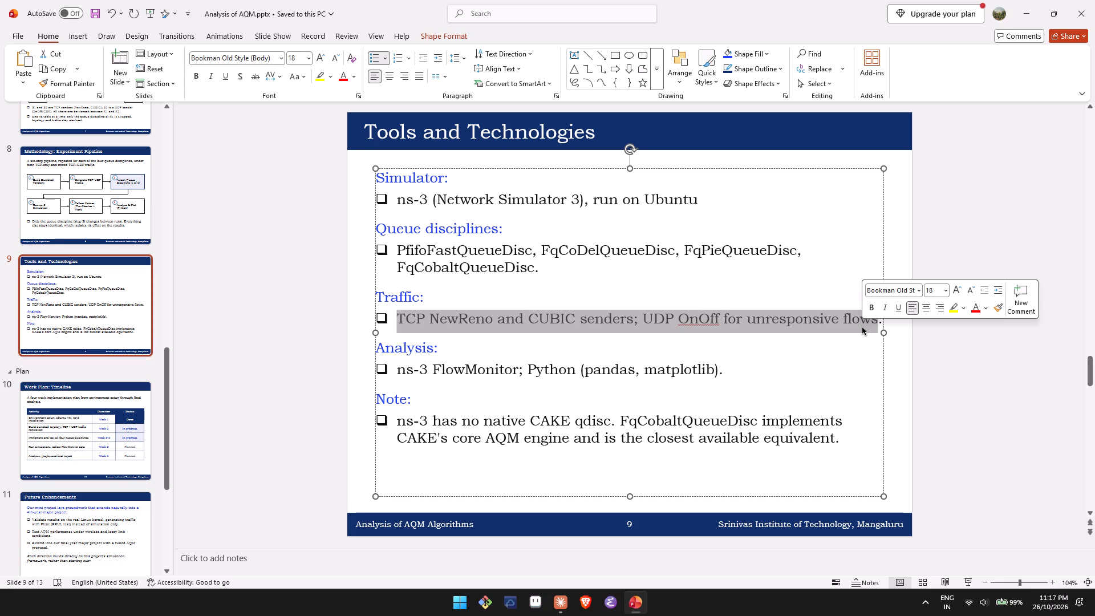
{"action": "key", "text": "ctrl+v"}
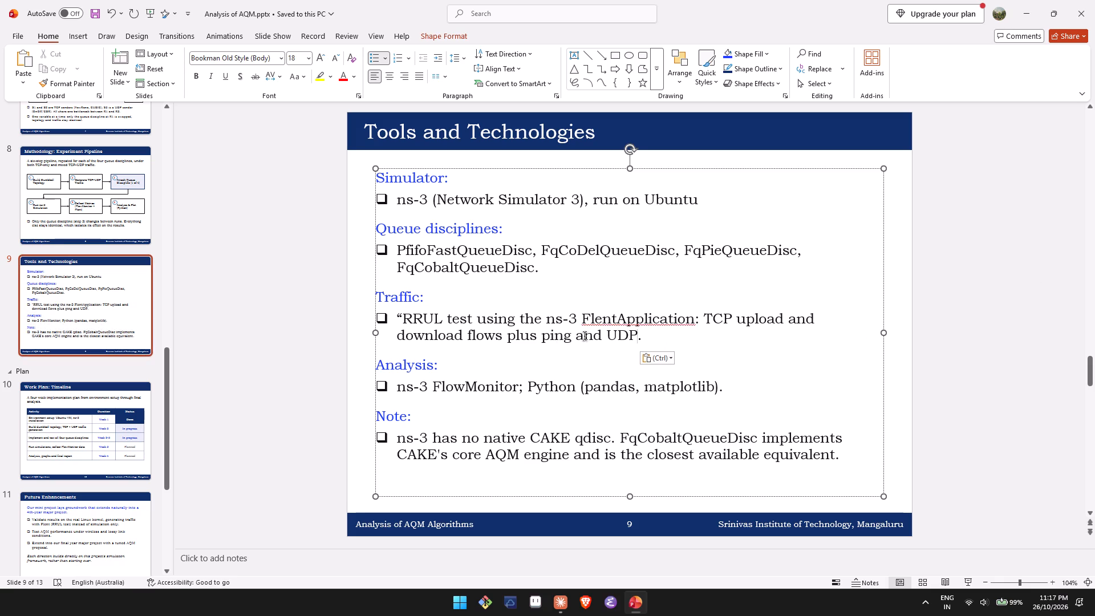
{"action": "left_click", "coordinate": [404, 318]}
{"action": "key", "text": "BackSpace"}
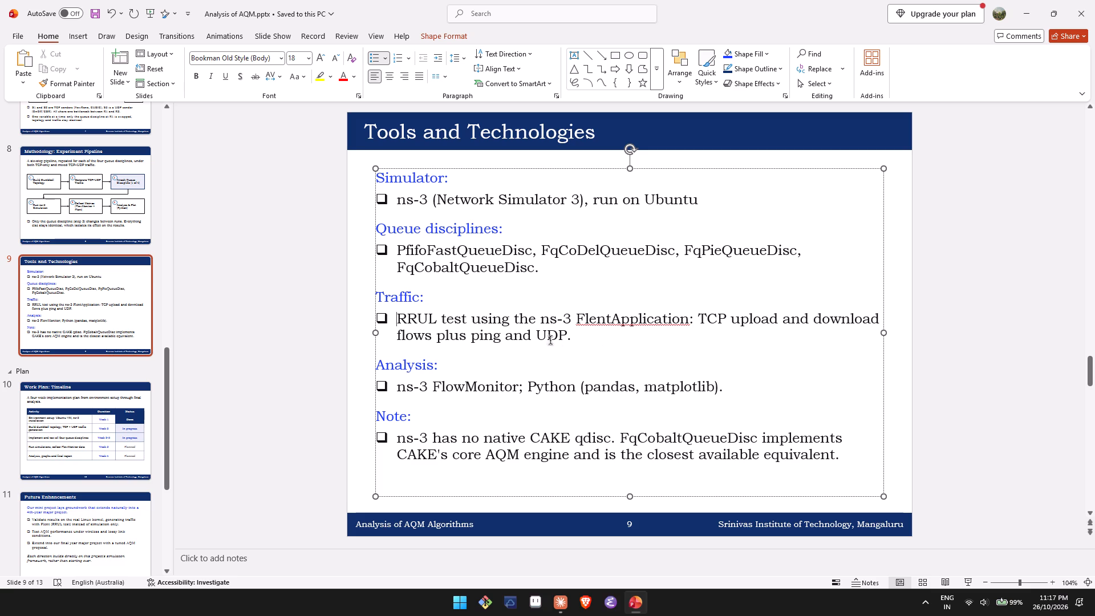
Shorten the Traffic bullet to "RRUL test using the ns-3 FlentApplication.".
{"action": "left_click", "coordinate": [566, 337]}
{"action": "key", "text": "BackSpace"}
{"action": "key", "text": "BackSpace"}
{"action": "key", "text": "BackSpace"}
{"action": "key", "text": "BackSpace"}
{"action": "key", "text": "BackSpace"}
{"action": "key", "text": "BackSpace"}
{"action": "key", "text": "BackSpace"}
{"action": "key", "text": "BackSpace"}
{"action": "key", "text": "BackSpace"}
{"action": "key", "text": "BackSpace"}
{"action": "key", "text": "BackSpace"}
{"action": "key", "text": "BackSpace"}
{"action": "key", "text": "BackSpace"}
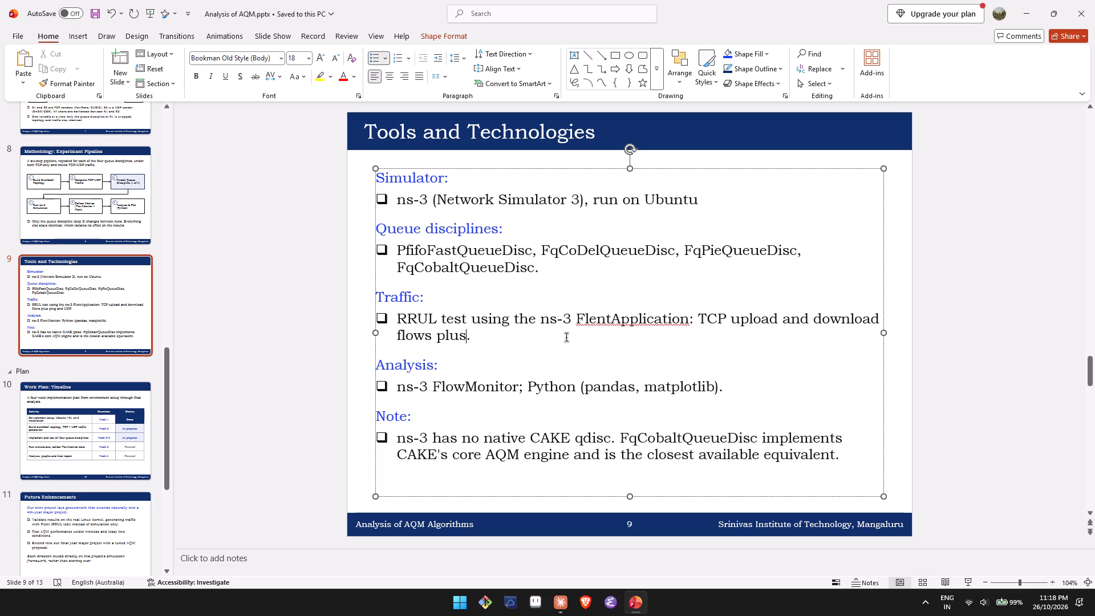
{"action": "key", "text": "BackSpace"}
{"action": "key", "text": "BackSpace"}
{"action": "key", "text": "BackSpace"}
{"action": "key", "text": "BackSpace"}
{"action": "key", "text": "BackSpace"}
{"action": "key", "text": "BackSpace"}
{"action": "key", "text": "BackSpace"}
{"action": "key", "text": "BackSpace"}
{"action": "key", "text": "BackSpace"}
{"action": "key", "text": "BackSpace"}
{"action": "key", "text": "BackSpace"}
{"action": "key", "text": "BackSpace"}
{"action": "key", "text": "BackSpace"}
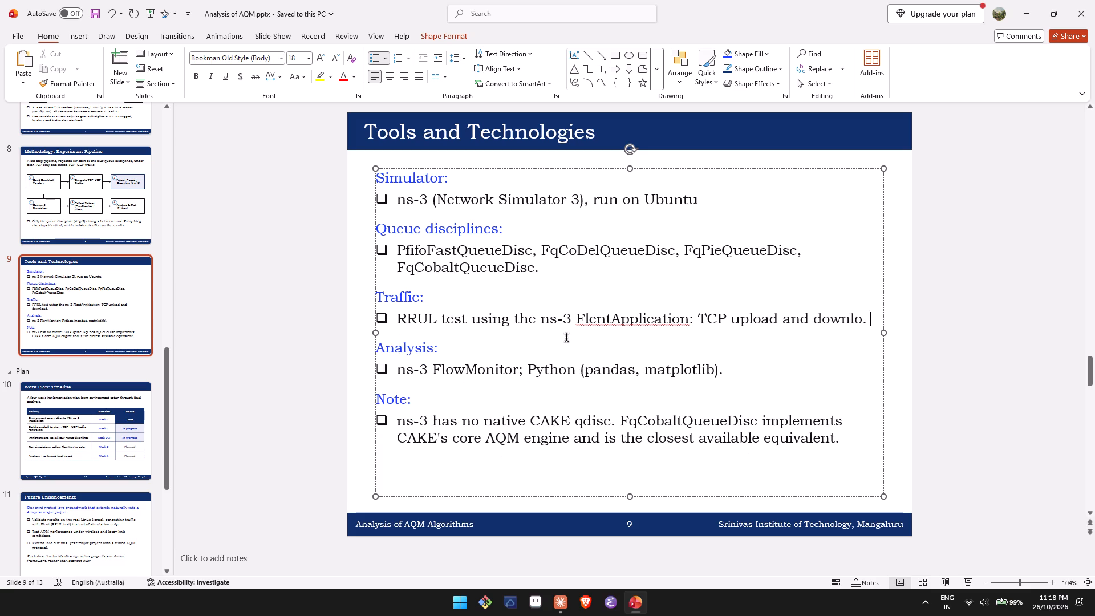
{"action": "key", "text": "BackSpace"}
{"action": "key", "text": "BackSpace"}
{"action": "key", "text": "BackSpace"}
{"action": "key", "text": "BackSpace"}
{"action": "key", "text": "BackSpace"}
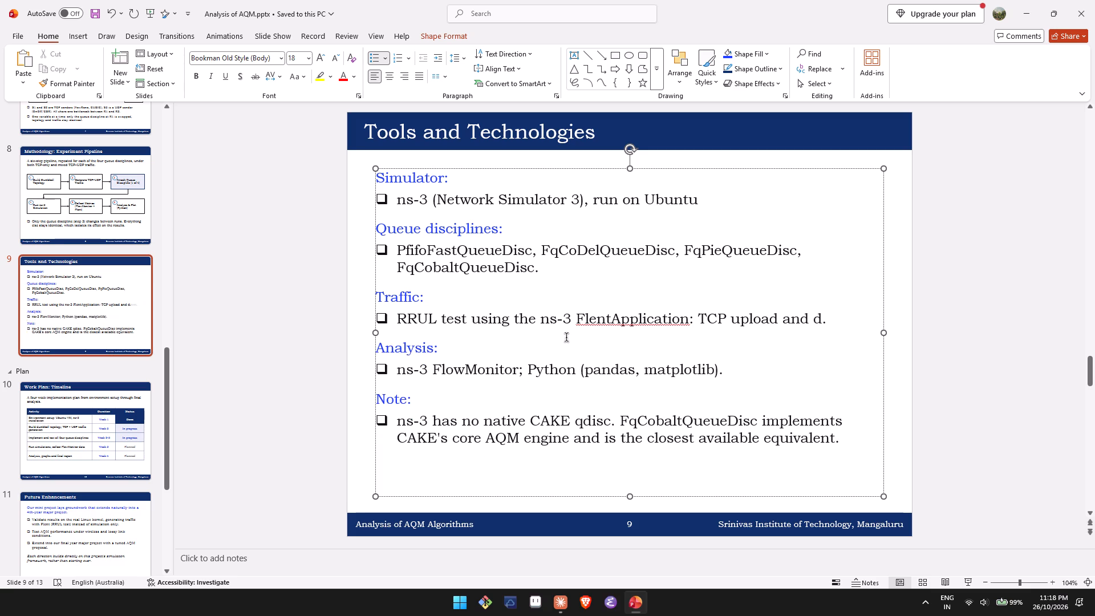
{"action": "key", "text": "BackSpace"}
{"action": "key", "text": "BackSpace"}
{"action": "key", "text": "BackSpace"}
{"action": "key", "text": "BackSpace"}
{"action": "key", "text": "BackSpace"}
{"action": "key", "text": "BackSpace"}
{"action": "key", "text": "BackSpace"}
{"action": "key", "text": "BackSpace"}
{"action": "key", "text": "BackSpace"}
{"action": "key", "text": "BackSpace"}
{"action": "key", "text": "BackSpace"}
{"action": "key", "text": "BackSpace"}
{"action": "key", "text": "BackSpace"}
{"action": "key", "text": "BackSpace"}
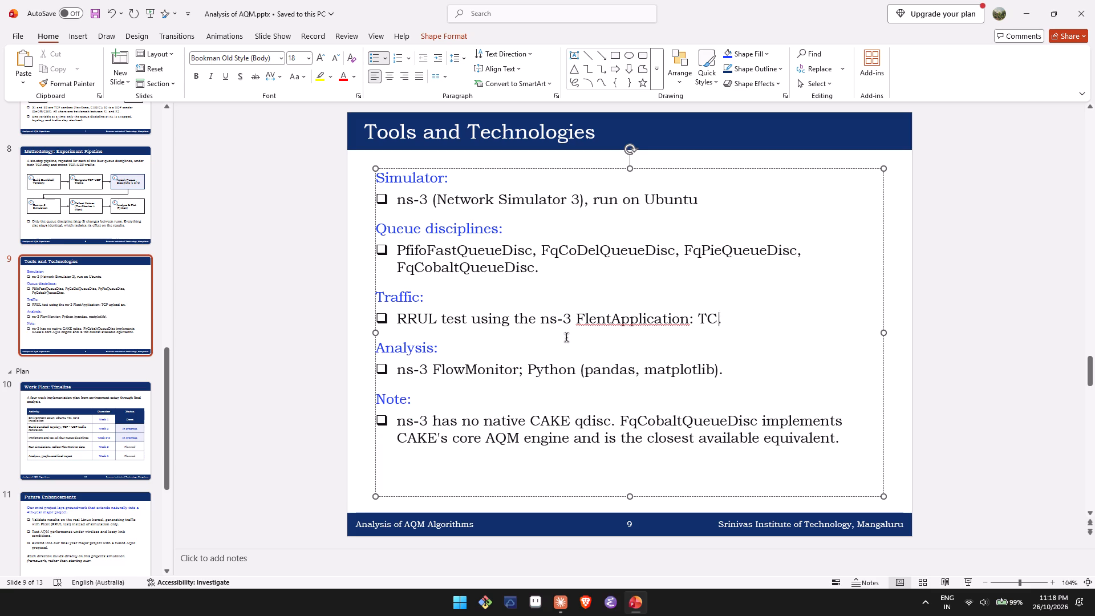
{"action": "key", "text": "BackSpace"}
{"action": "key", "text": "BackSpace"}
{"action": "key", "text": "BackSpace"}
{"action": "key", "text": "BackSpace"}
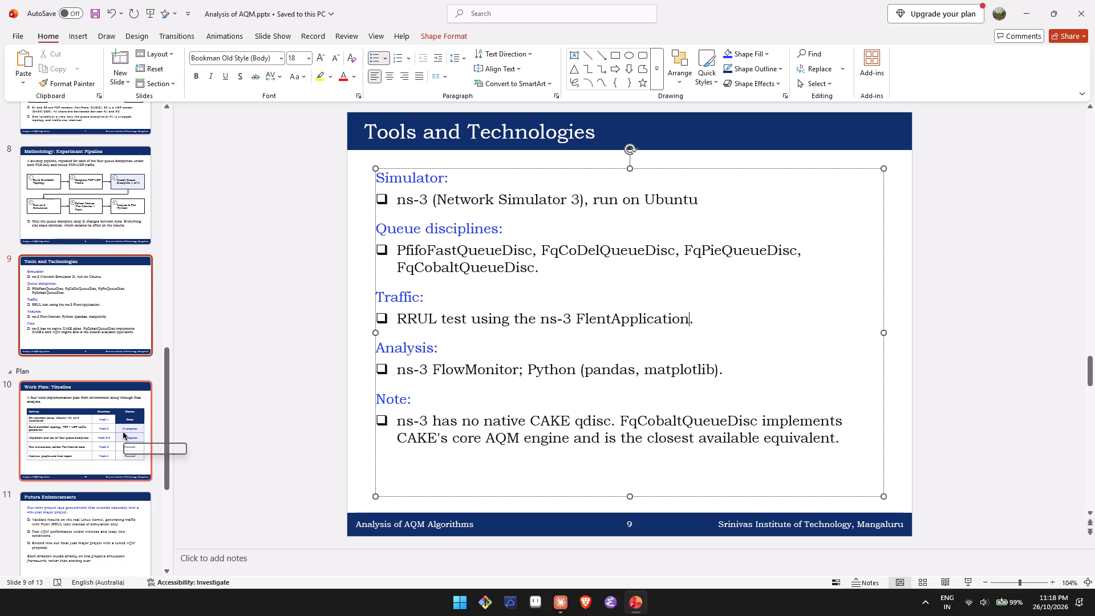
On the Future Enhancements slide, delete "generating traffic with Flent (RRUL test)" from the first bullet about validating on the real Linux kernel.
{"action": "left_click_drag", "start_coordinate": [169, 460], "coordinate": [169, 479]}
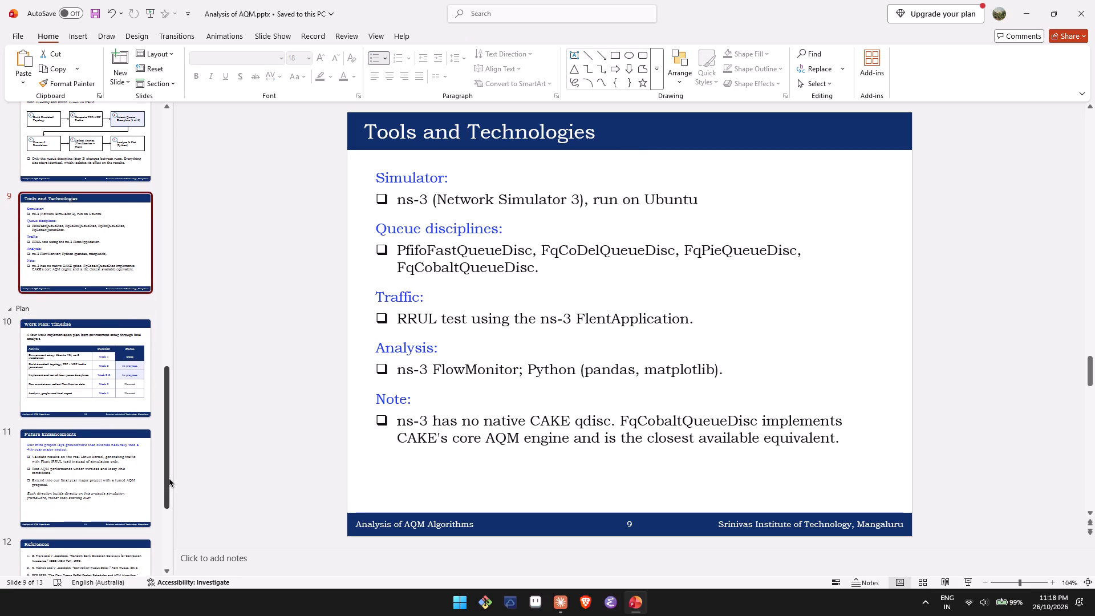
{"action": "left_click", "coordinate": [114, 469]}
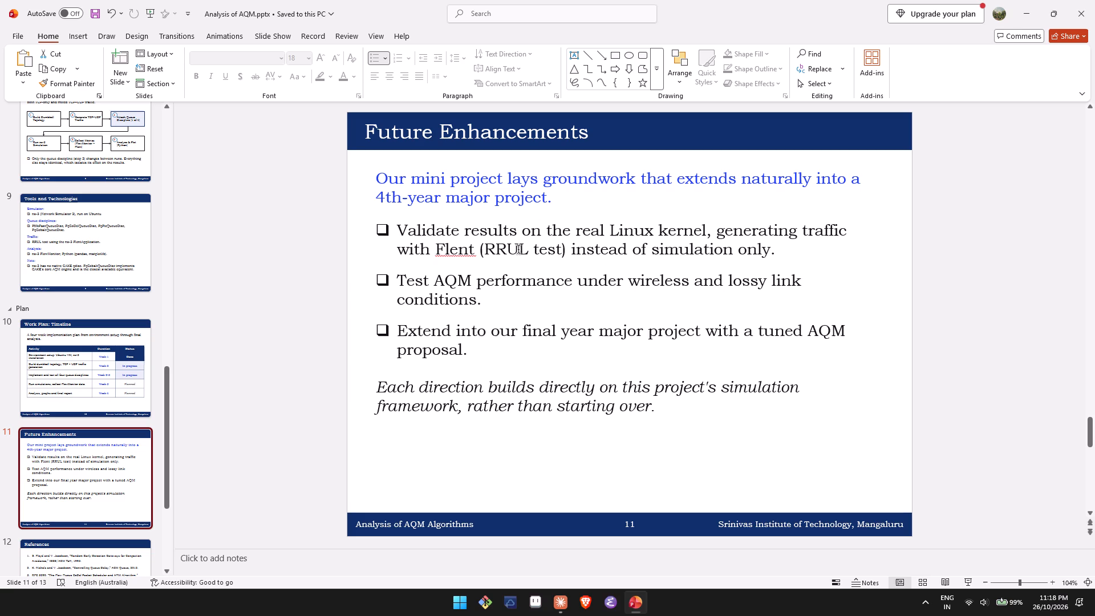
{"action": "left_click", "coordinate": [566, 252]}
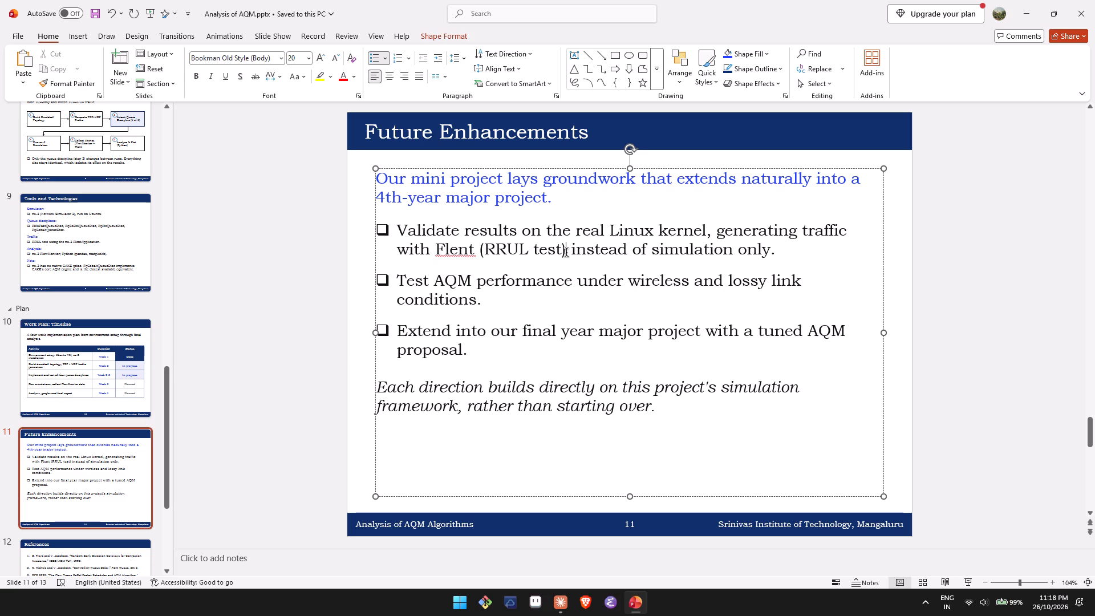
{"action": "key", "text": "BackSpace"}
{"action": "key", "text": "BackSpace"}
{"action": "key", "text": "BackSpace"}
{"action": "key", "text": "BackSpace"}
{"action": "key", "text": "BackSpace"}
{"action": "key", "text": "BackSpace"}
{"action": "key", "text": "BackSpace"}
{"action": "key", "text": "BackSpace"}
{"action": "key", "text": "BackSpace"}
{"action": "key", "text": "BackSpace"}
{"action": "key", "text": "BackSpace"}
{"action": "key", "text": "BackSpace"}
{"action": "key", "text": "BackSpace"}
{"action": "key", "text": "BackSpace"}
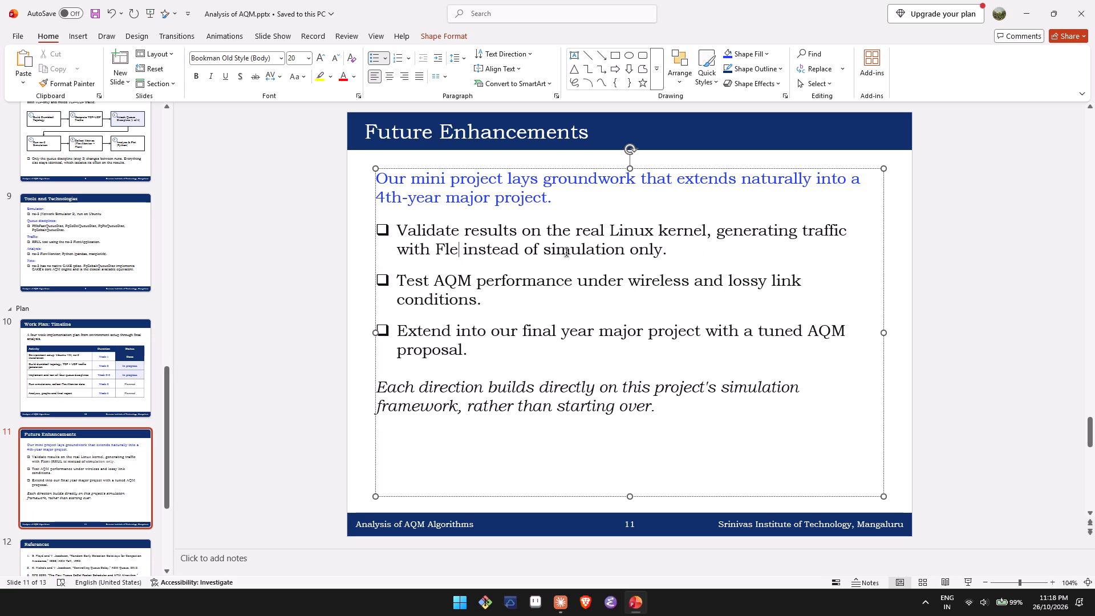
{"action": "key", "text": "BackSpace"}
{"action": "key", "text": "BackSpace"}
{"action": "key", "text": "BackSpace"}
{"action": "key", "text": "BackSpace"}
{"action": "key", "text": "BackSpace"}
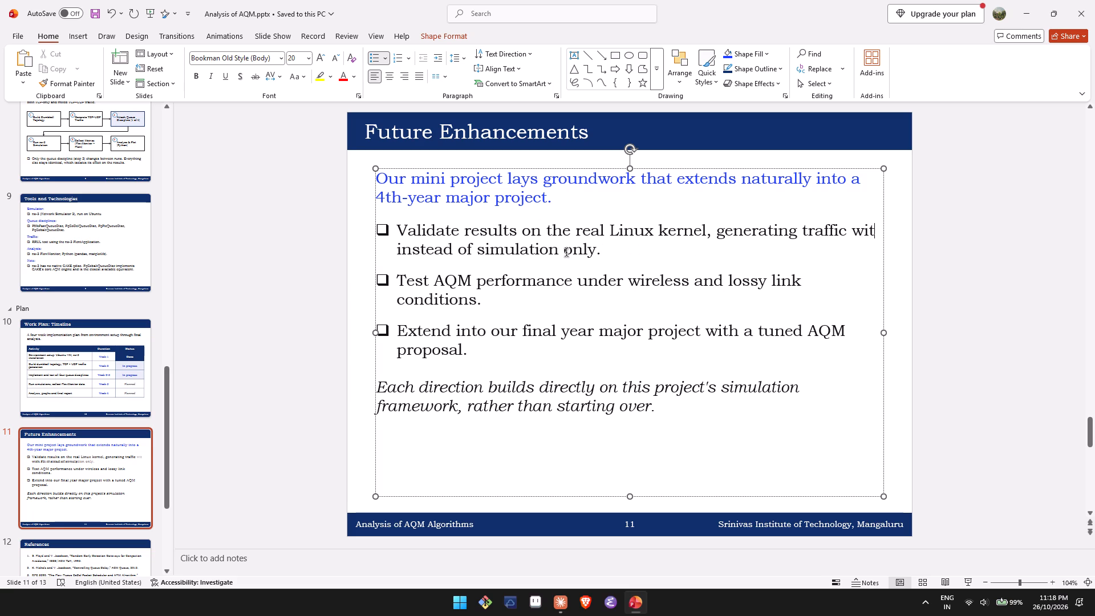
{"action": "key", "text": "BackSpace"}
{"action": "key", "text": "BackSpace"}
{"action": "key", "text": "BackSpace"}
{"action": "key", "text": "BackSpace"}
{"action": "key", "text": "BackSpace"}
{"action": "key", "text": "BackSpace"}
{"action": "key", "text": "BackSpace"}
{"action": "key", "text": "BackSpace"}
{"action": "key", "text": "BackSpace"}
{"action": "key", "text": "BackSpace"}
{"action": "key", "text": "BackSpace"}
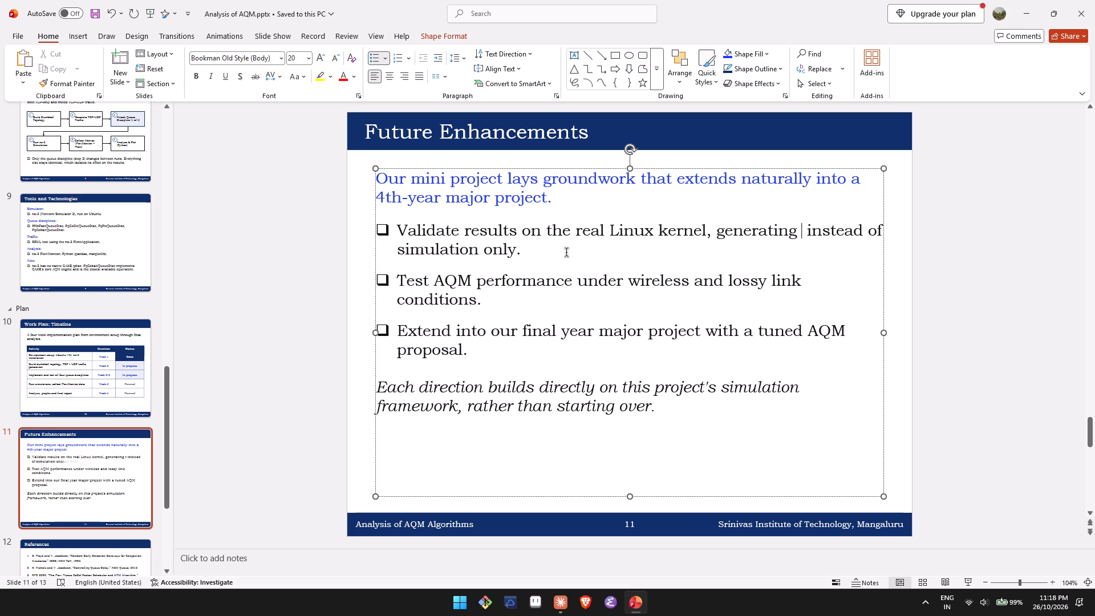
{"action": "key", "text": "BackSpace"}
{"action": "key", "text": "BackSpace"}
{"action": "key", "text": "BackSpace"}
{"action": "key", "text": "BackSpace"}
{"action": "key", "text": "BackSpace"}
{"action": "key", "text": "BackSpace"}
{"action": "key", "text": "BackSpace"}
{"action": "key", "text": "BackSpace"}
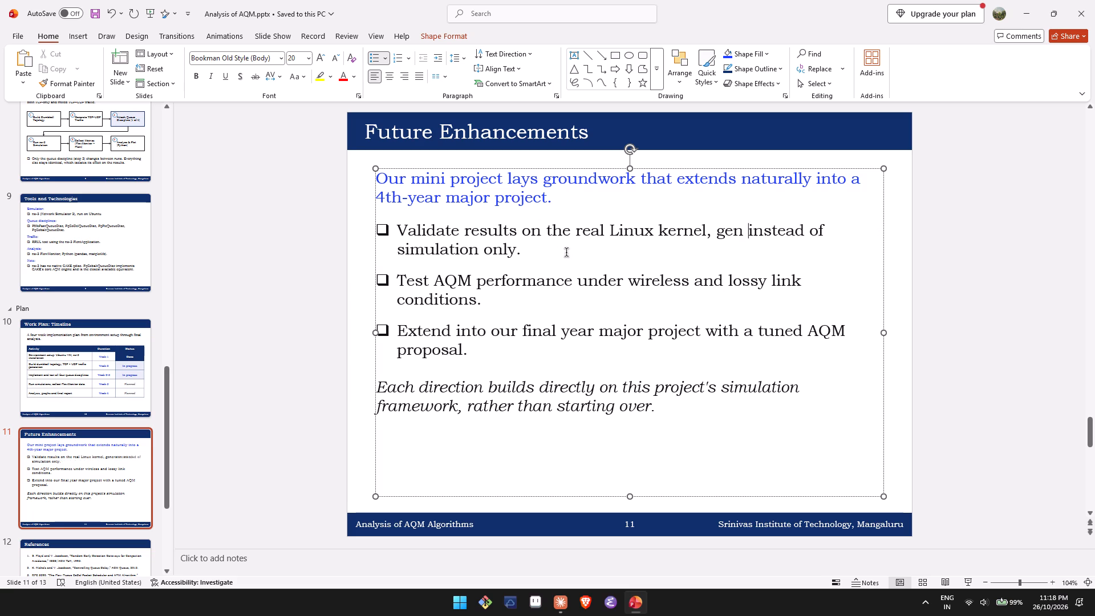
{"action": "key", "text": "BackSpace"}
{"action": "key", "text": "BackSpace"}
{"action": "key", "text": "BackSpace"}
{"action": "key", "text": "BackSpace"}
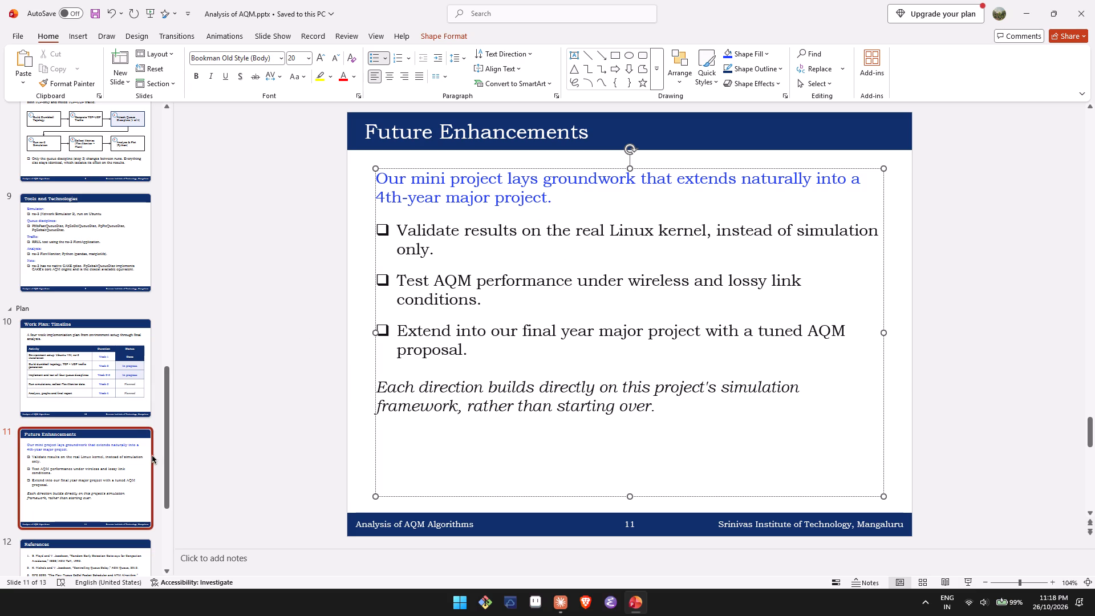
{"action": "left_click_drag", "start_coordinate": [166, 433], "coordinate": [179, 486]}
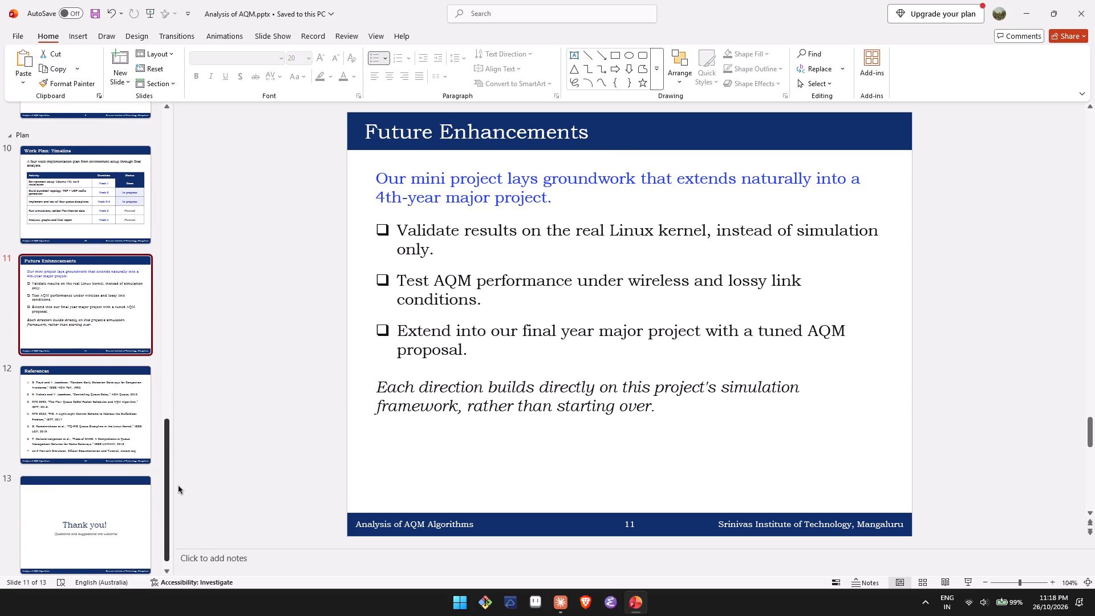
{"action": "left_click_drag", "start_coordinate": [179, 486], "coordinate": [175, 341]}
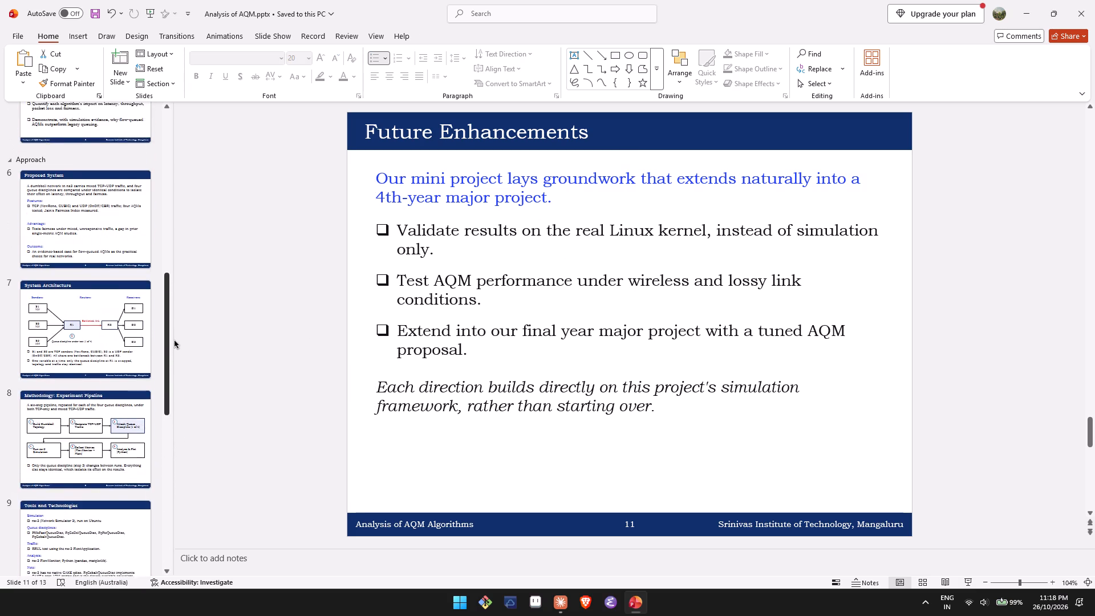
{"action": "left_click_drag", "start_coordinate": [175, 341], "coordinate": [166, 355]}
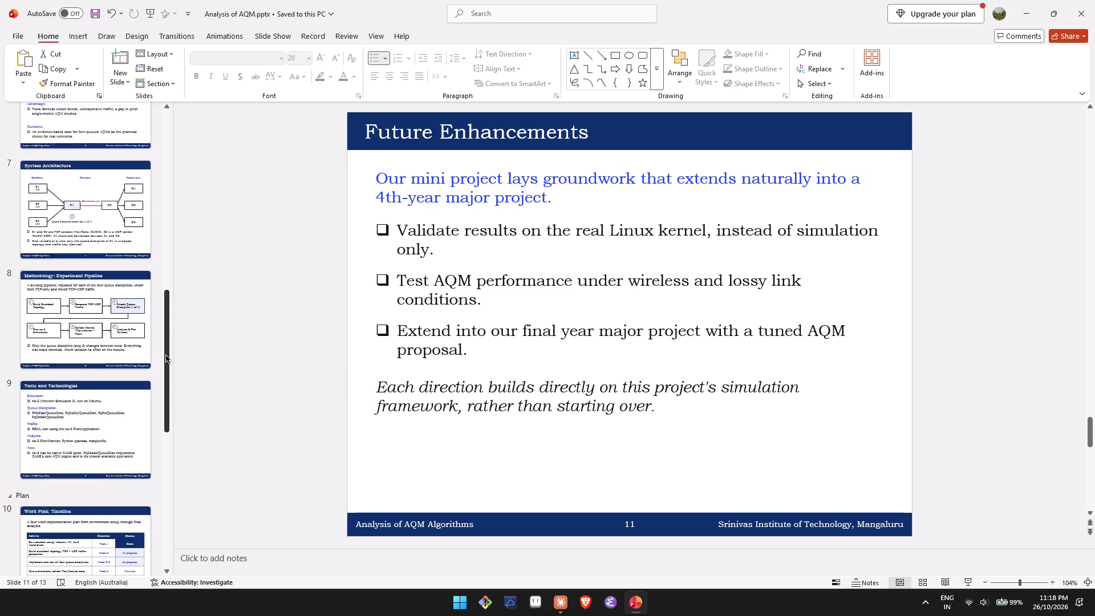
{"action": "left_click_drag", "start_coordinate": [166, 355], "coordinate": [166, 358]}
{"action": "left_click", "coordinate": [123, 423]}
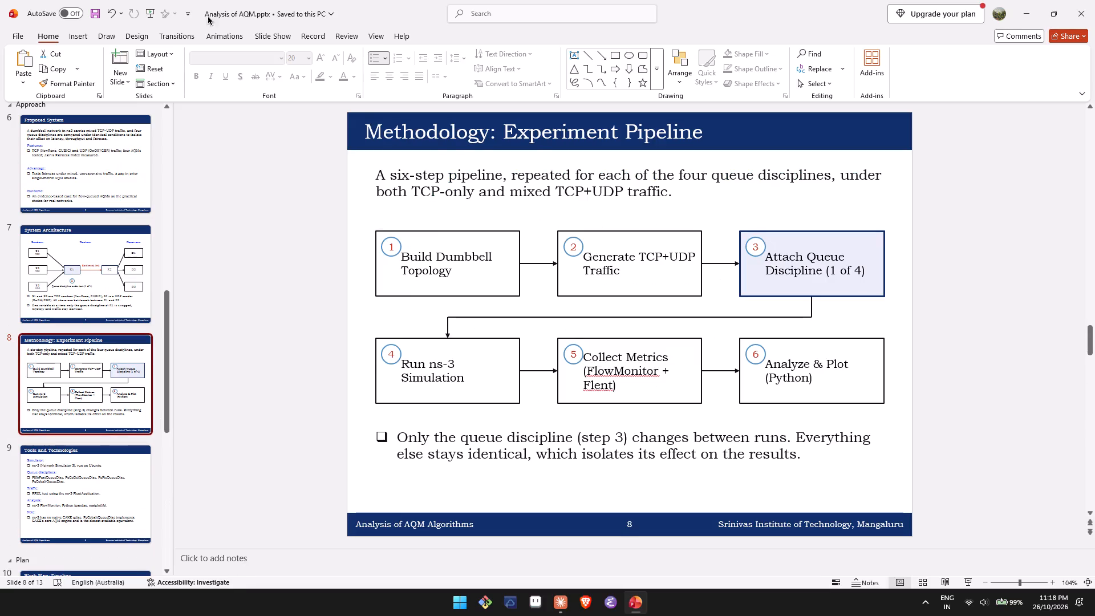
Begin saving a copy of the presentation on this PC and open the Mini Project folder inside Documents as the destination.
{"action": "left_click", "coordinate": [20, 37]}
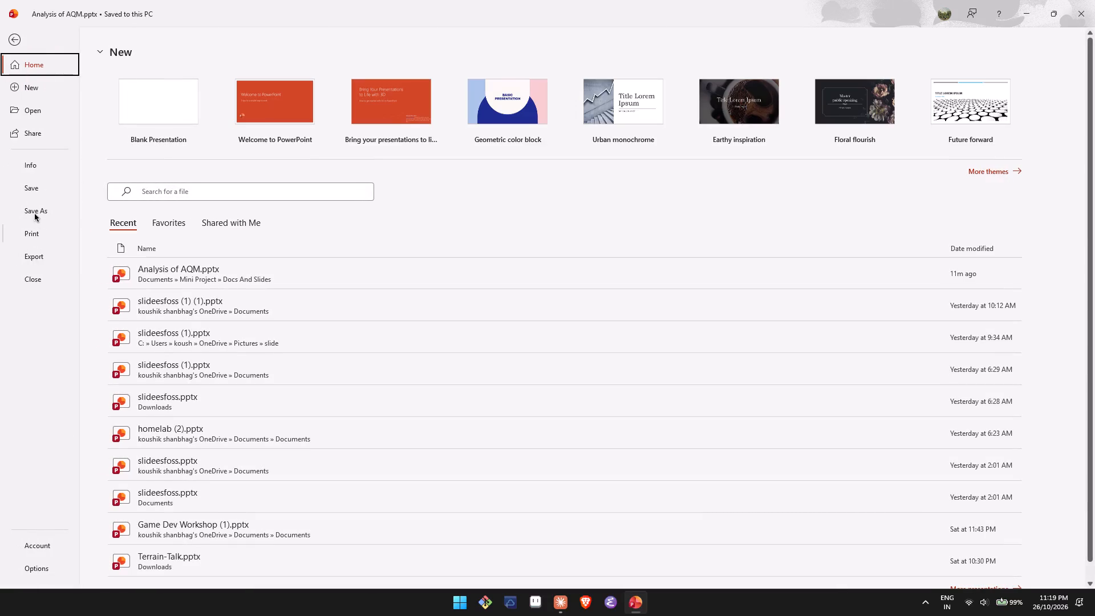
{"action": "left_click", "coordinate": [36, 211]}
{"action": "double_click", "coordinate": [121, 240]}
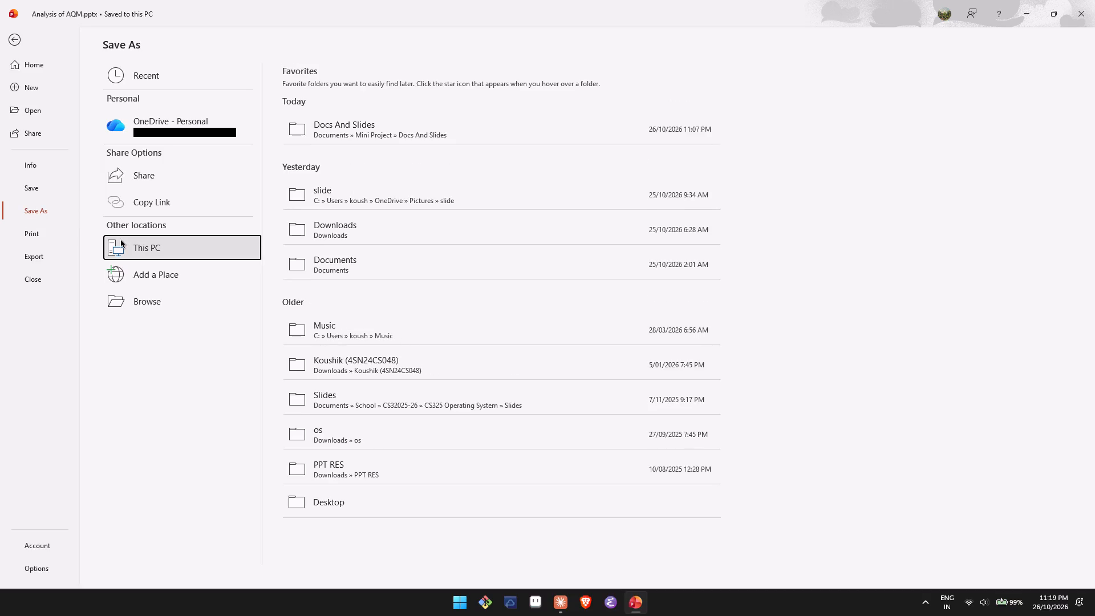
{"action": "triple_click", "coordinate": [121, 240]}
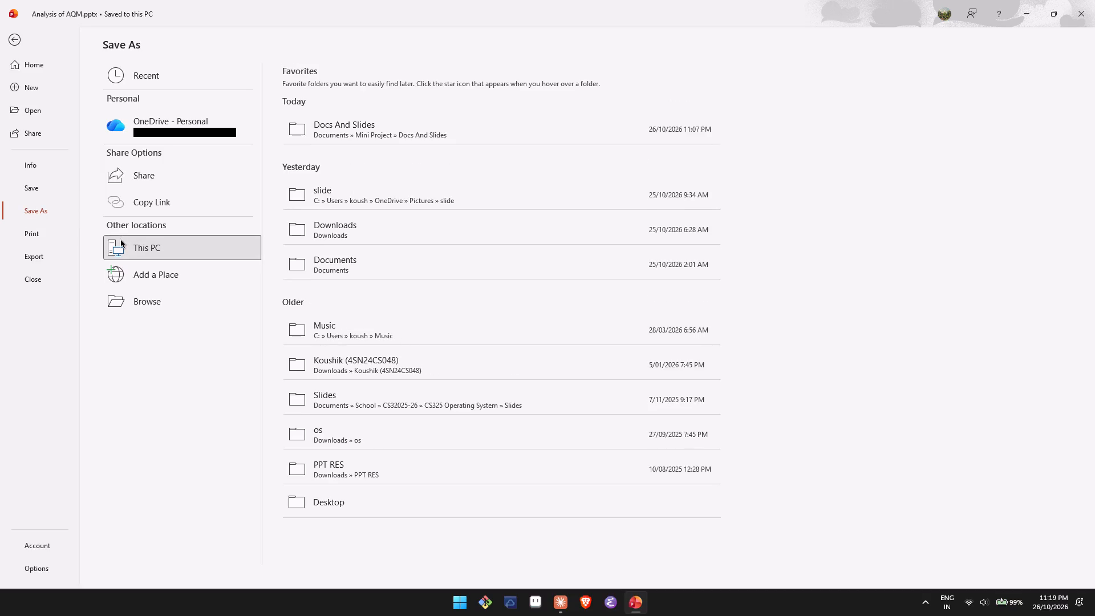
{"action": "left_click", "coordinate": [47, 133]}
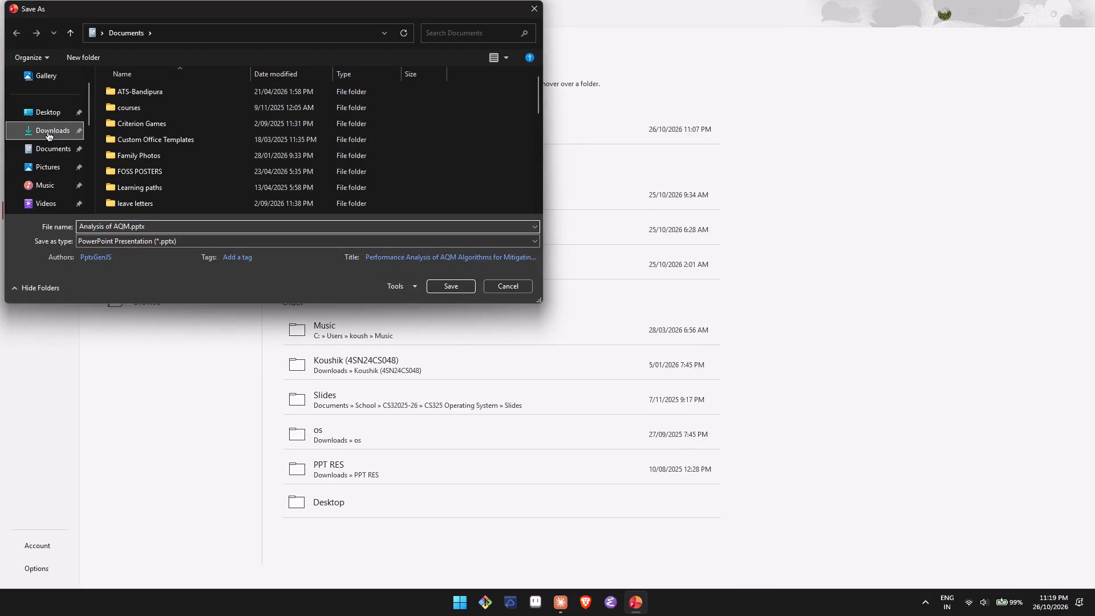
{"action": "left_click", "coordinate": [47, 152]}
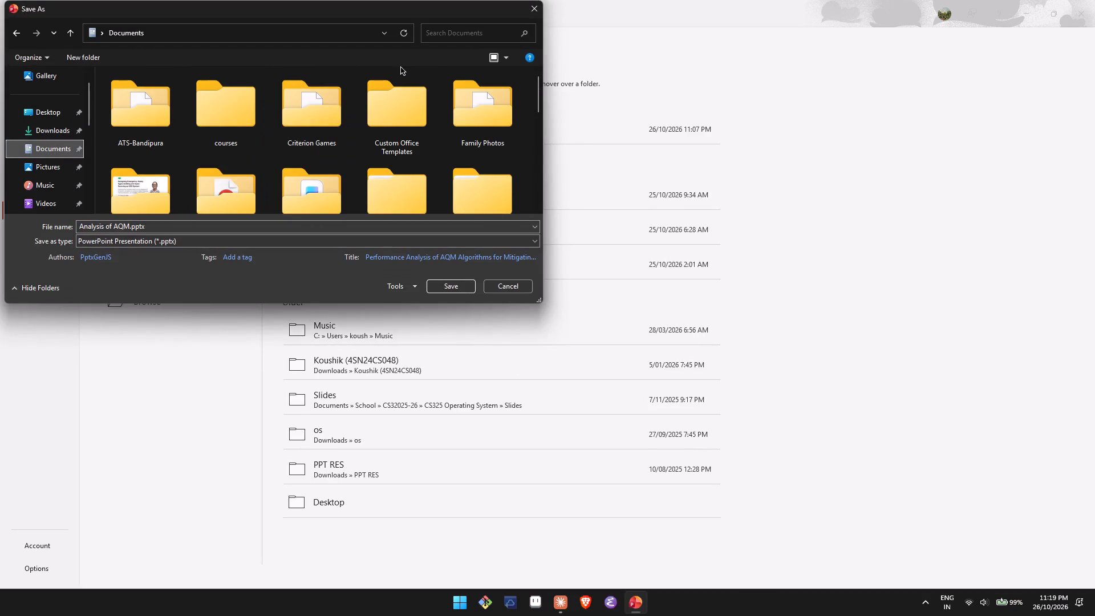
{"action": "left_click_drag", "start_coordinate": [537, 93], "coordinate": [537, 121]}
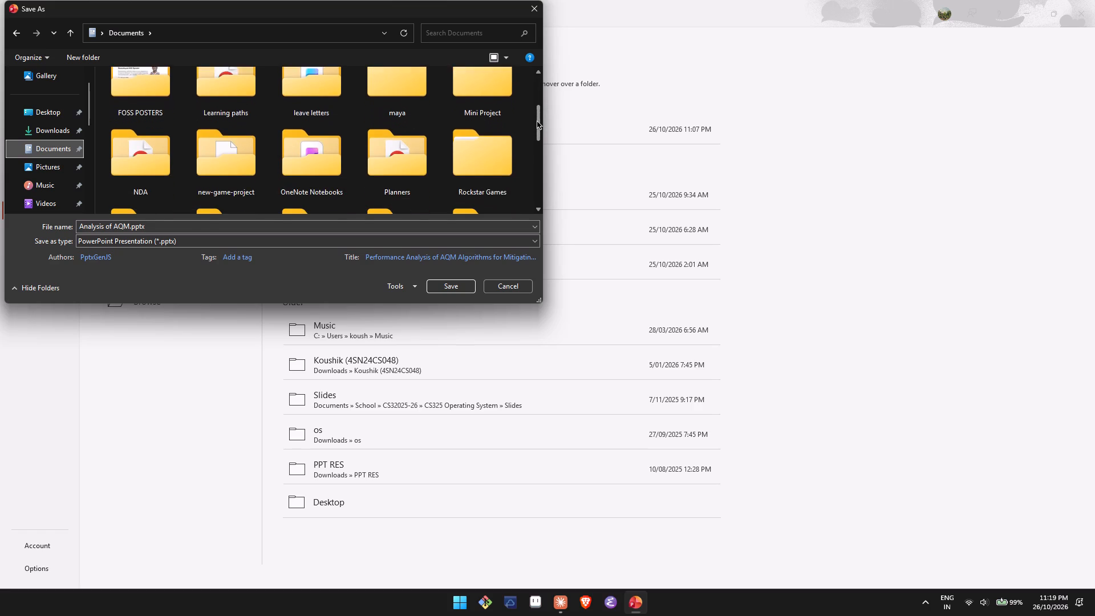
{"action": "left_click_drag", "start_coordinate": [537, 121], "coordinate": [534, 159]}
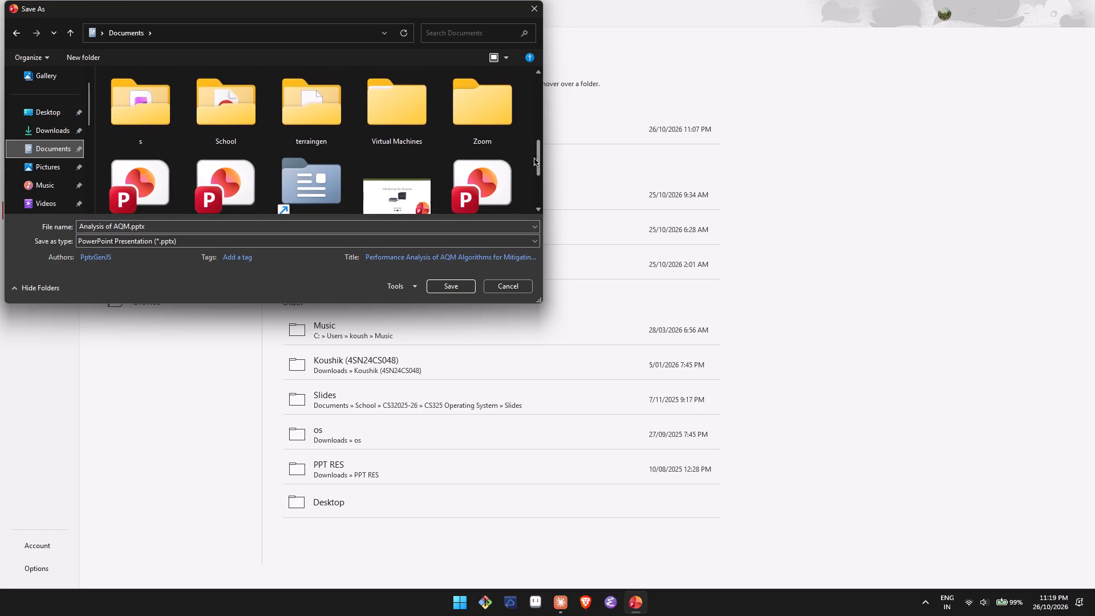
{"action": "left_click_drag", "start_coordinate": [534, 159], "coordinate": [546, 136]}
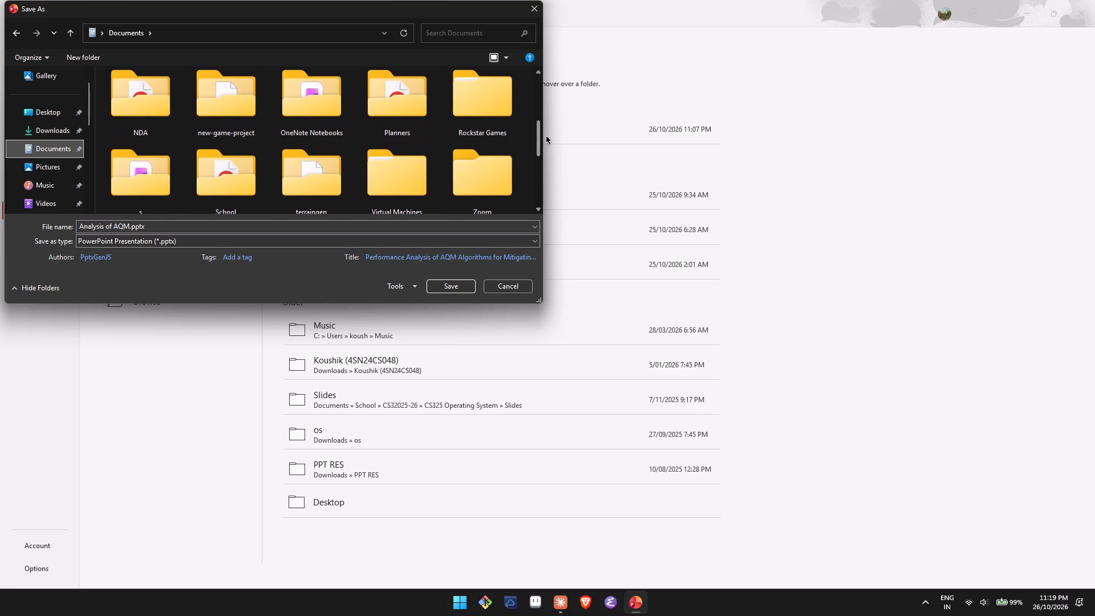
{"action": "left_click_drag", "start_coordinate": [546, 136], "coordinate": [552, 121]}
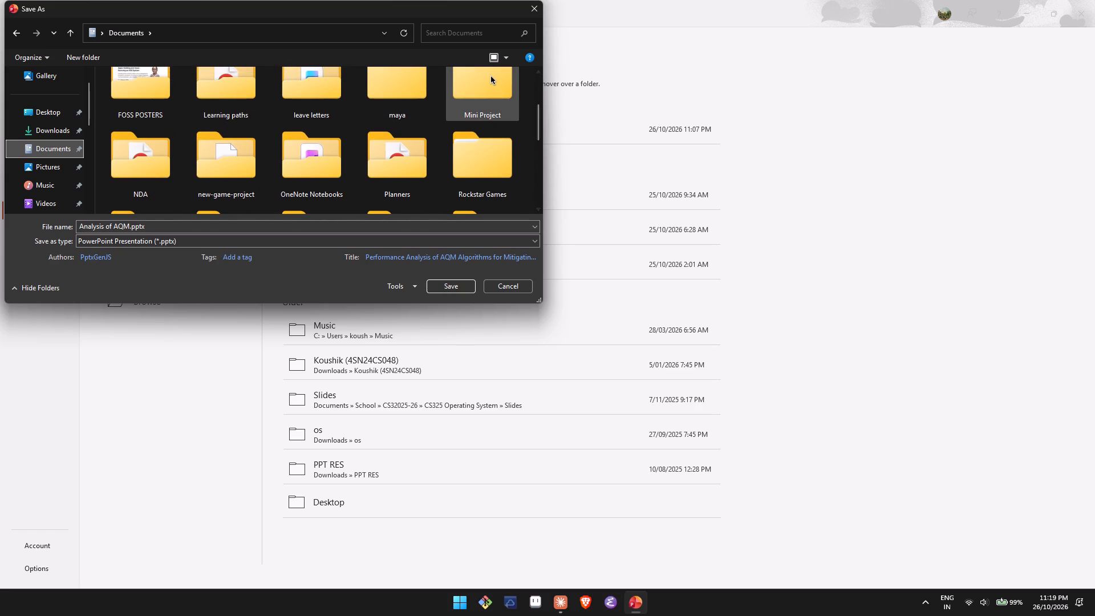
{"action": "double_click", "coordinate": [491, 76]}
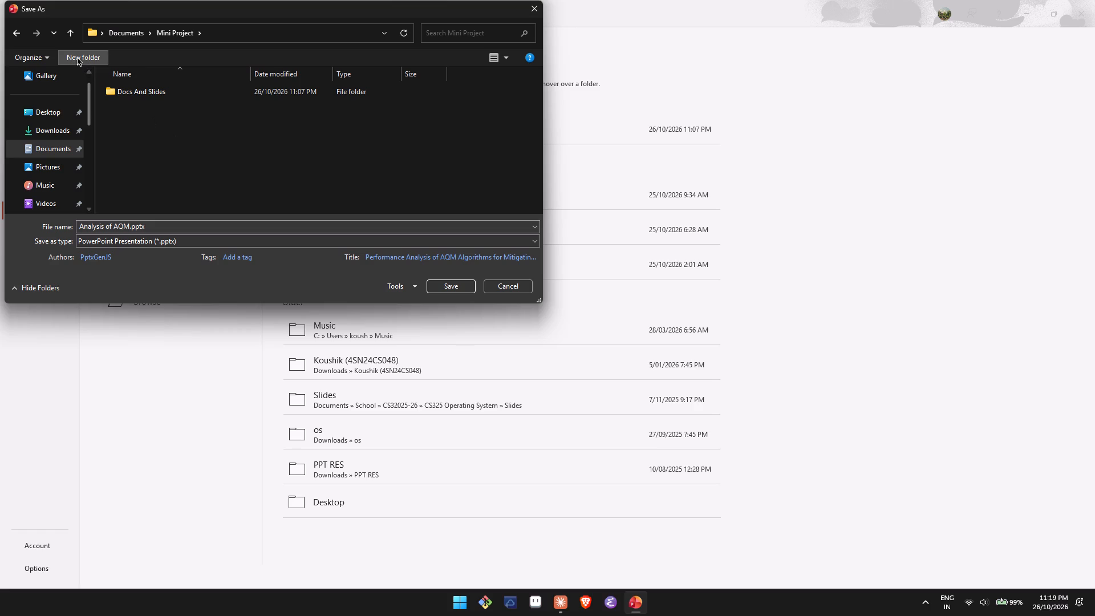
Create a folder named "slides final" inside Mini Project and open it as the save location.
{"action": "left_click", "coordinate": [78, 58]}
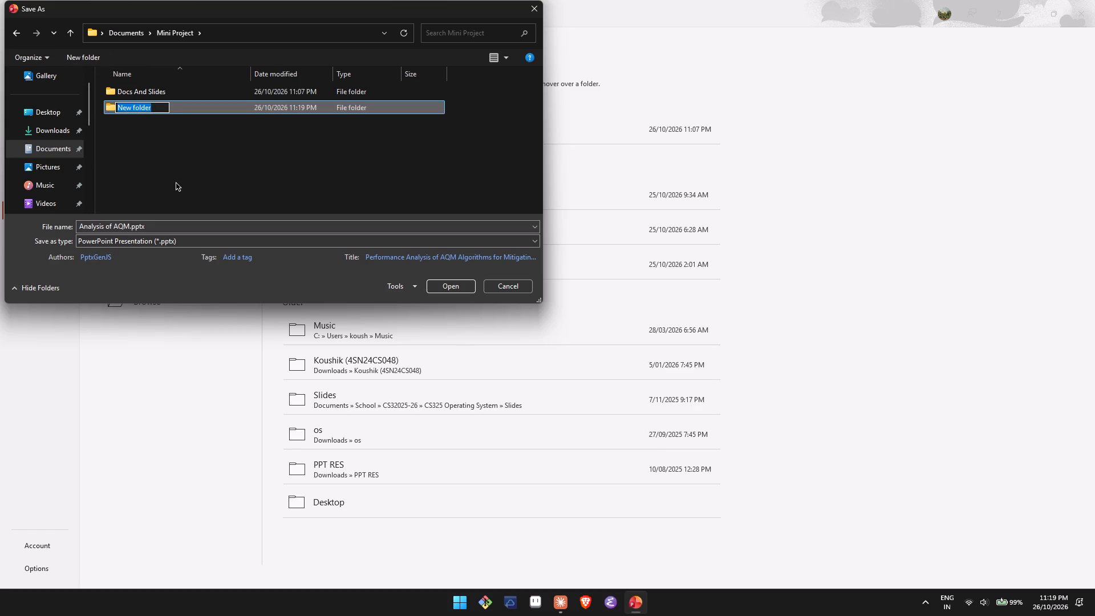
{"action": "key", "text": "BackSpace"}
{"action": "type", "text": "slides"}
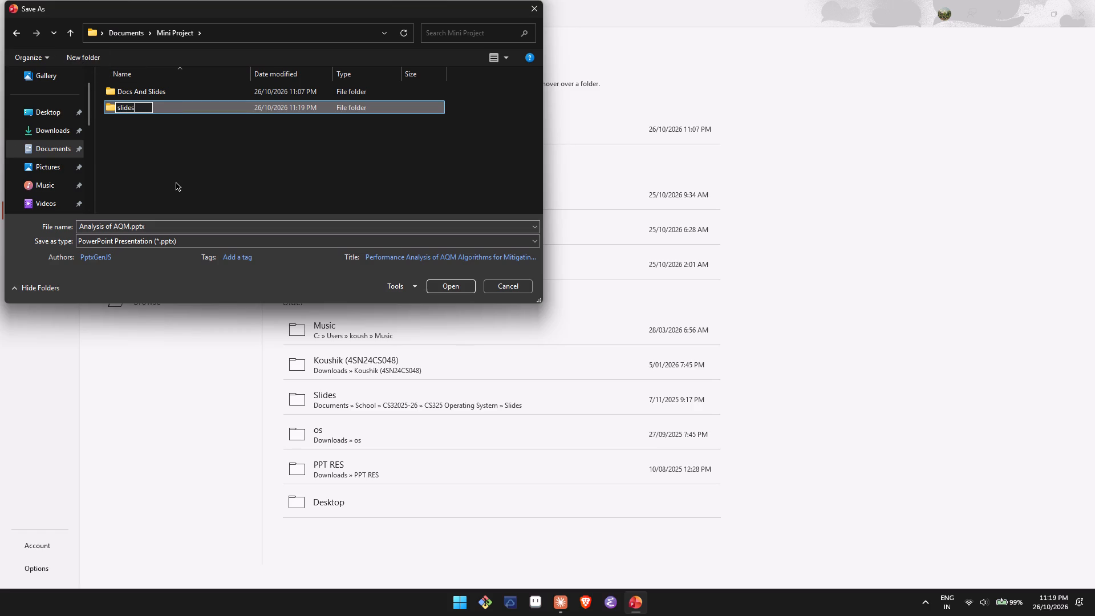
{"action": "key", "text": "space"}
{"action": "type", "text": "final"}
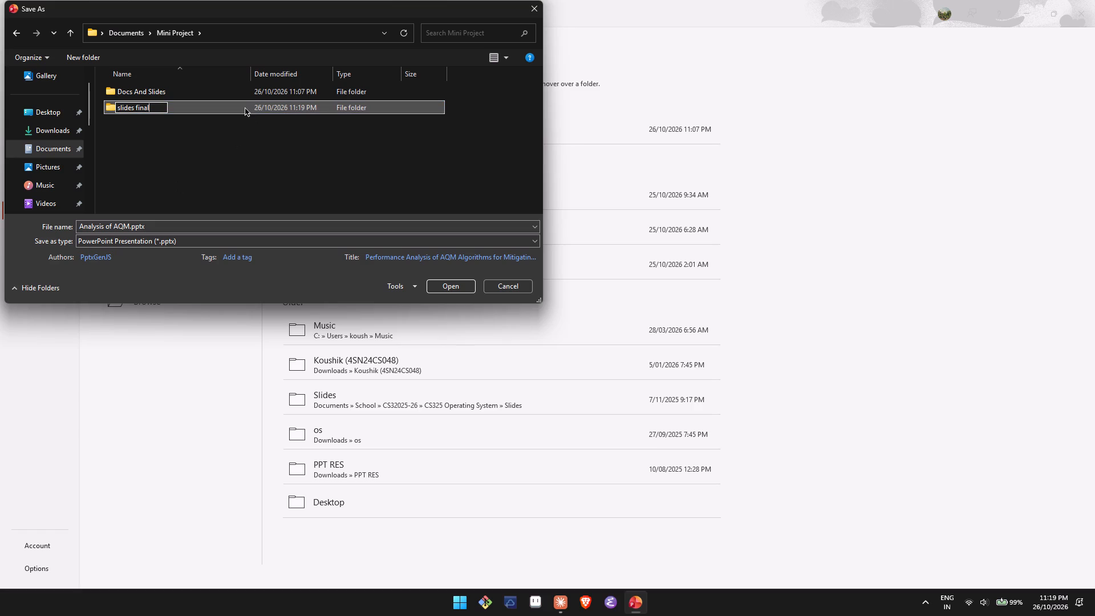
{"action": "double_click", "coordinate": [245, 108]}
{"action": "double_click", "coordinate": [245, 108]}
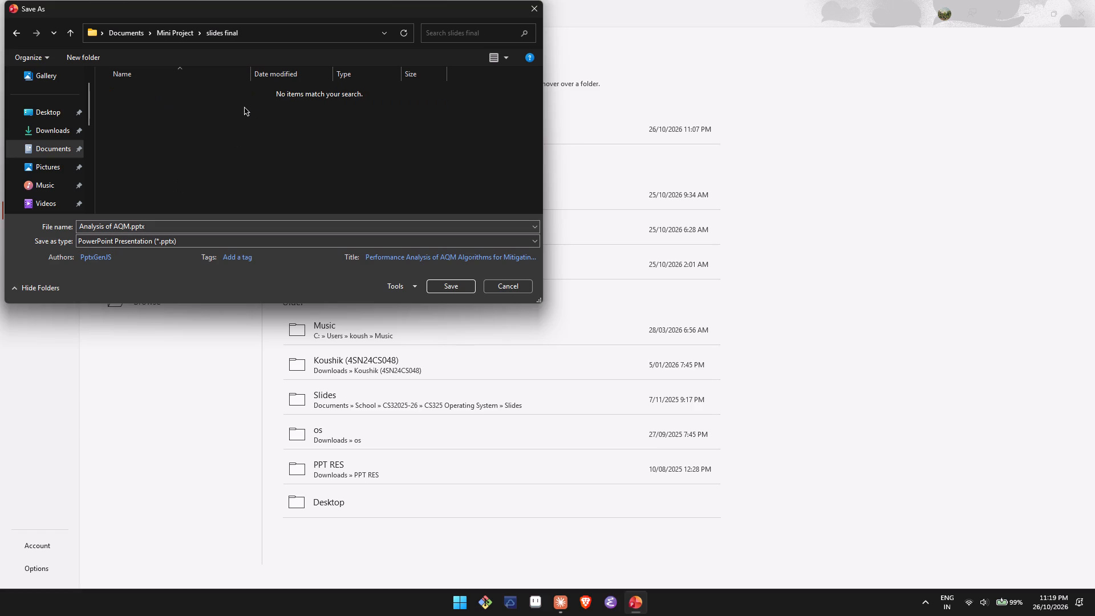
Name the copy "Analysis of AQM Final.pptx" and save it in the slides final folder.
{"action": "left_click", "coordinate": [129, 221]}
{"action": "left_click", "coordinate": [129, 221]}
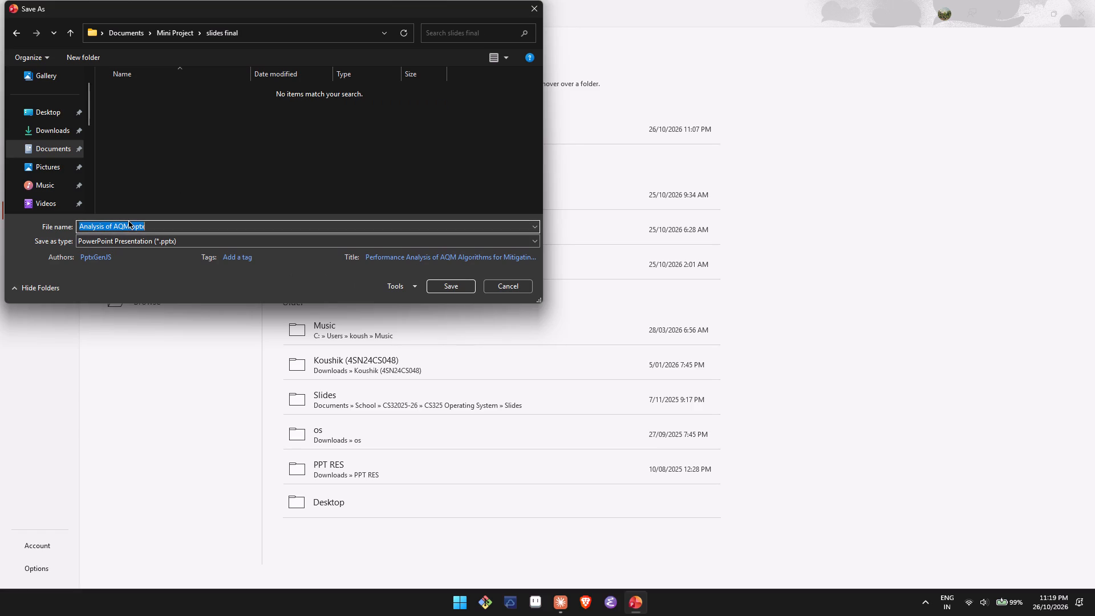
{"action": "left_click", "coordinate": [131, 230]}
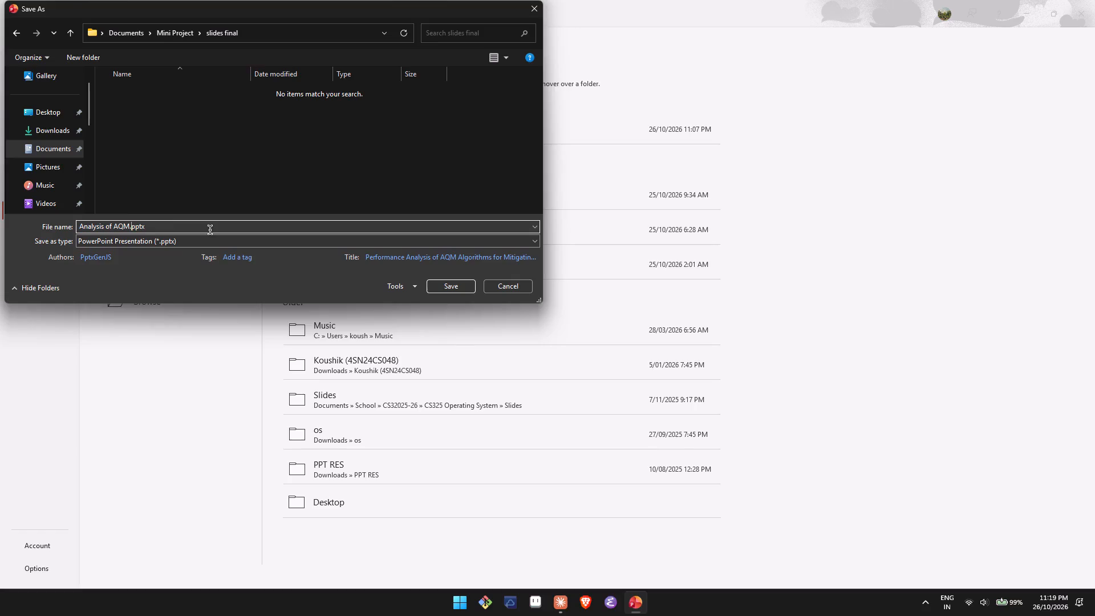
{"action": "key", "text": "Left"}
{"action": "key", "text": "space"}
{"action": "type", "text": "Final"}
{"action": "left_click", "coordinate": [440, 281]}
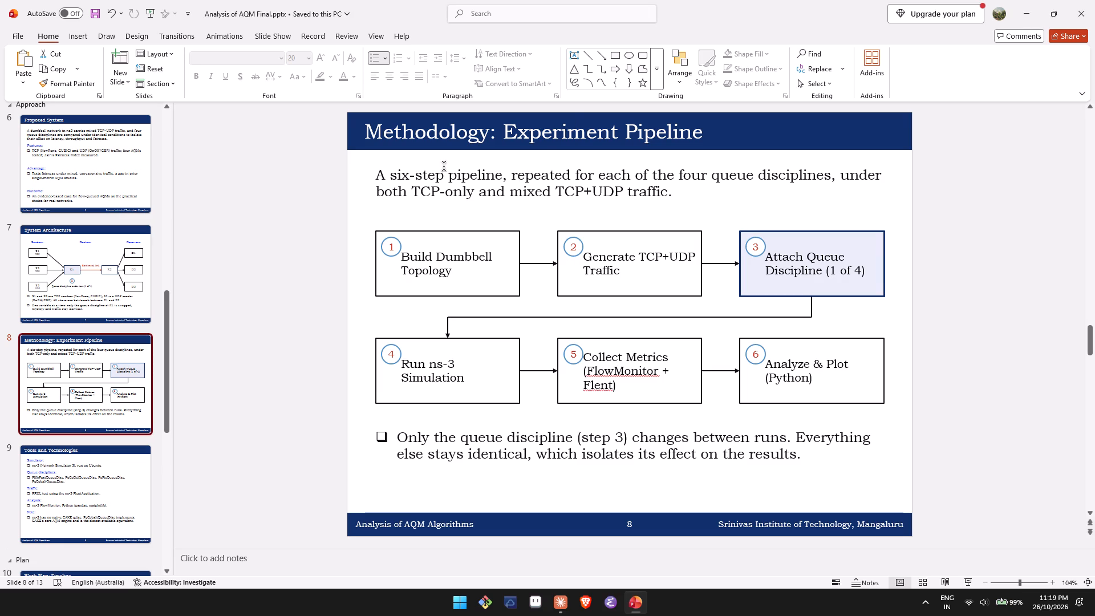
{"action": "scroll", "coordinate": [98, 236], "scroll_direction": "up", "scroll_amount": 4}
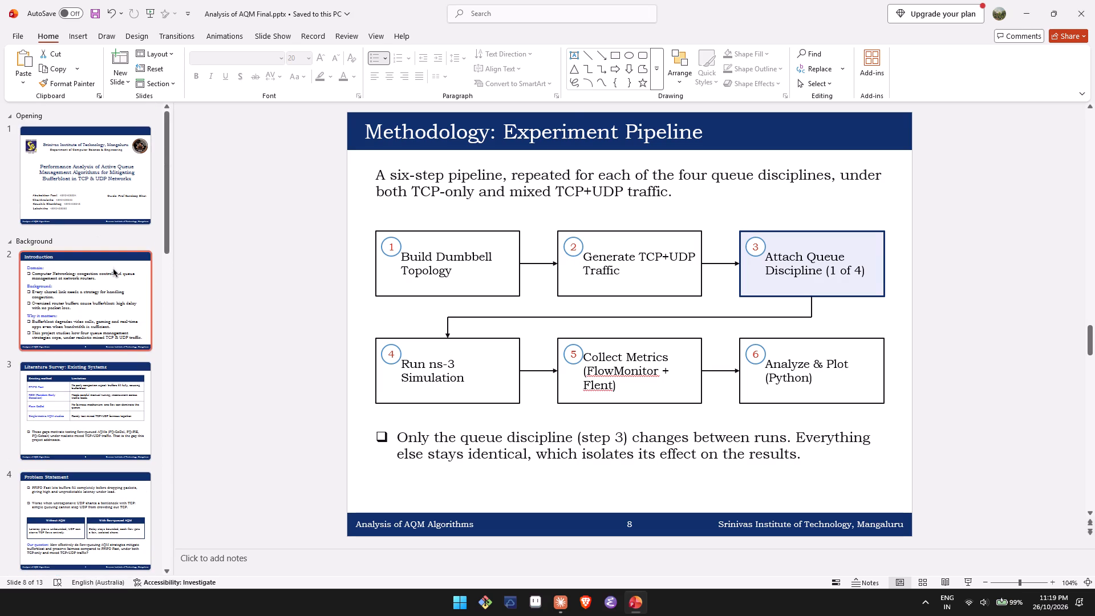
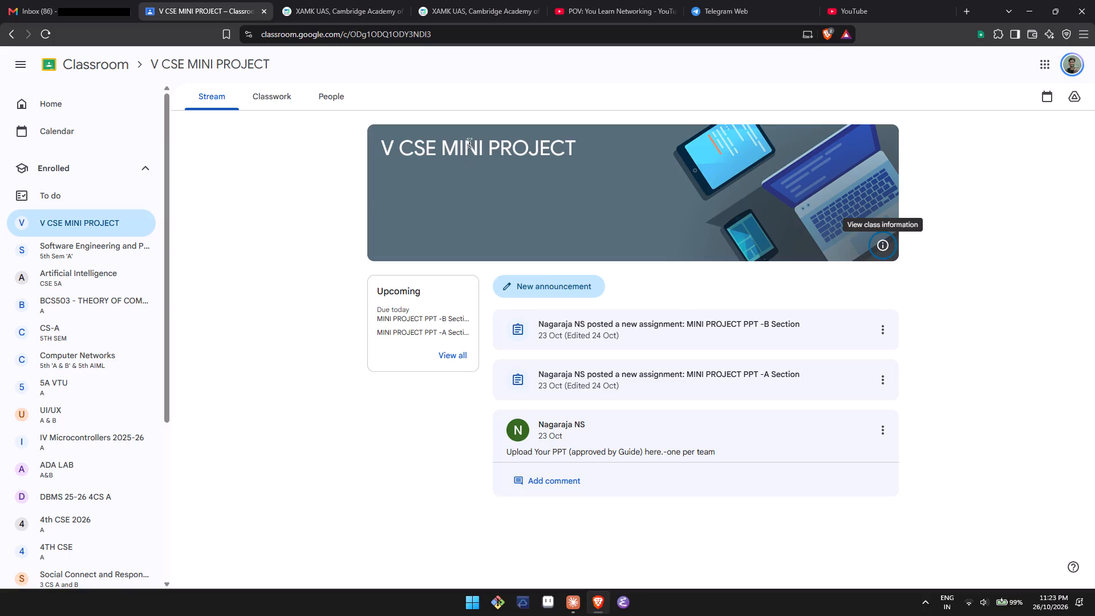
Open the MINI PROJECT PPT -A Section assignment in Classroom and start attaching a file from this PC as your work.
{"action": "left_click", "coordinate": [721, 381]}
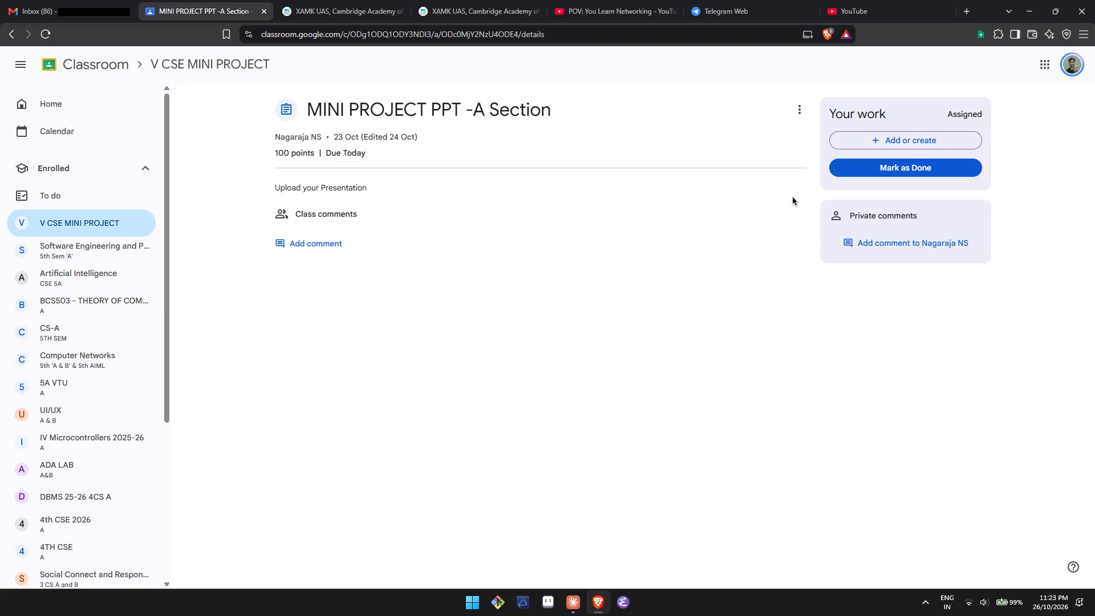
{"action": "left_click", "coordinate": [907, 136]}
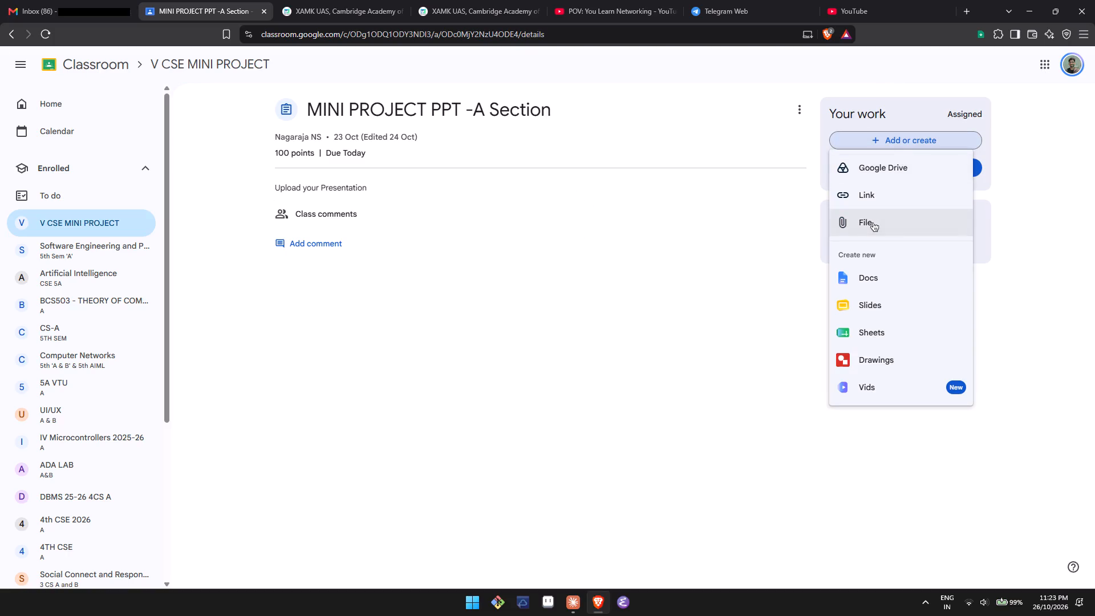
{"action": "left_click", "coordinate": [873, 223]}
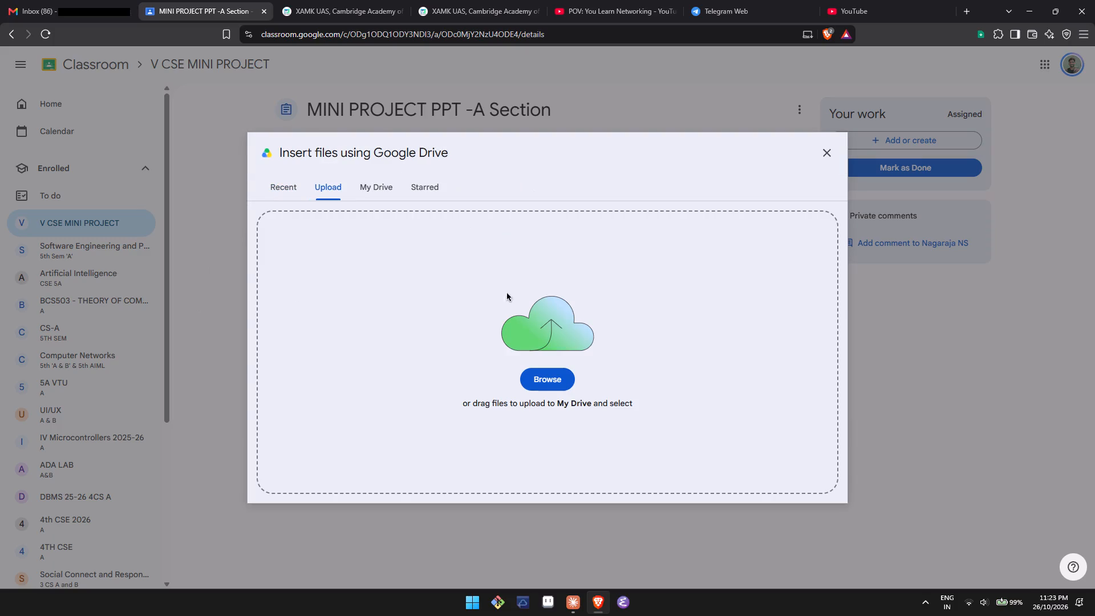
{"action": "left_click", "coordinate": [541, 385]}
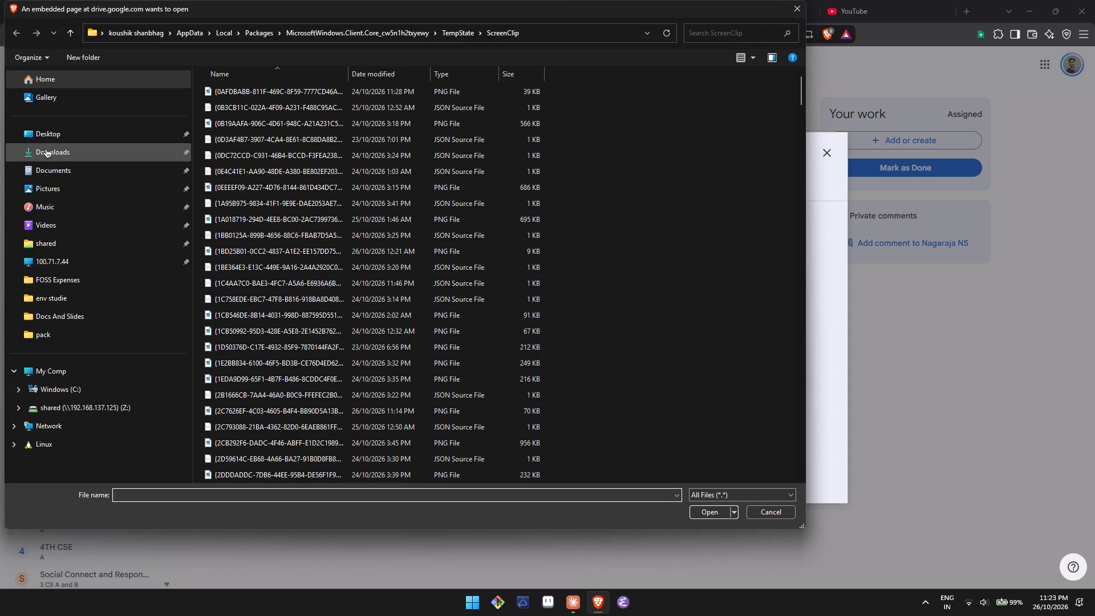
Choose Analysis of AQM Final.pptx from the slides final folder in Documents > Mini Project as the file to upload.
{"action": "left_click", "coordinate": [59, 165]}
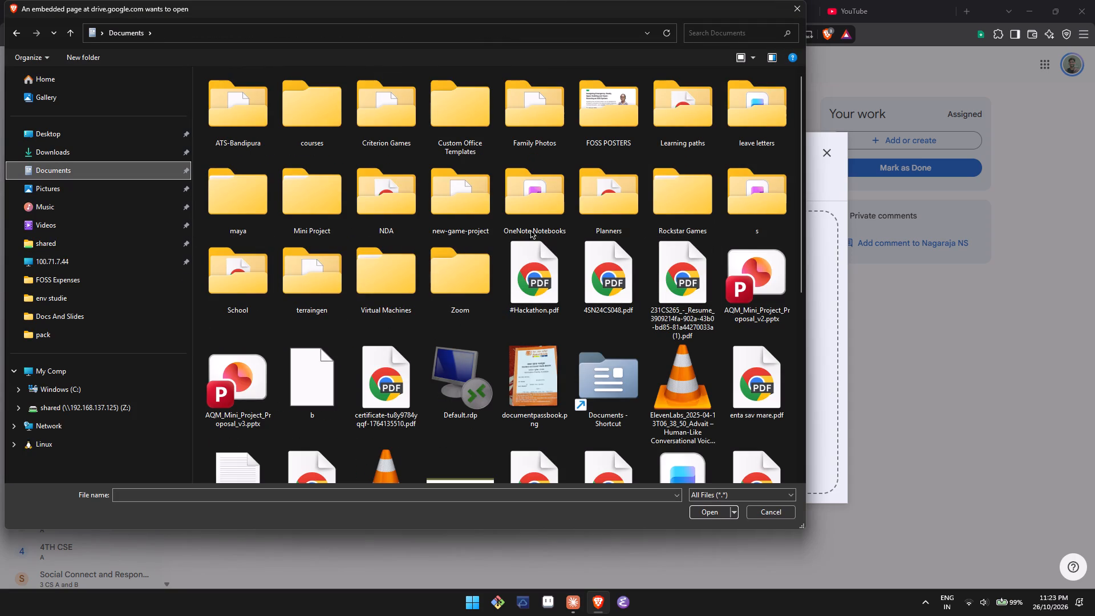
{"action": "double_click", "coordinate": [323, 205]}
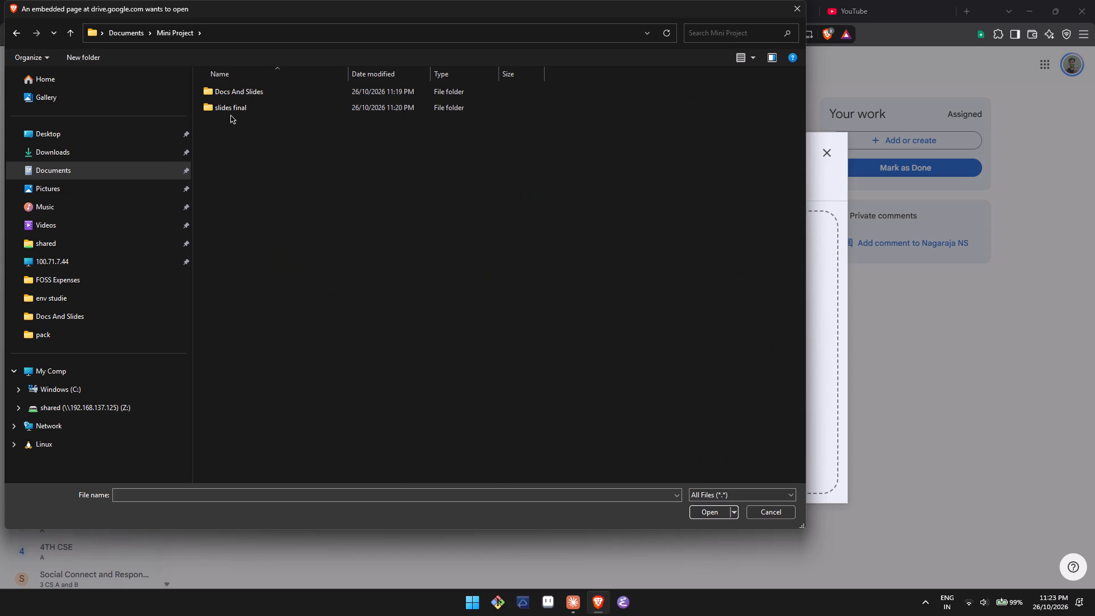
{"action": "left_click", "coordinate": [231, 116]}
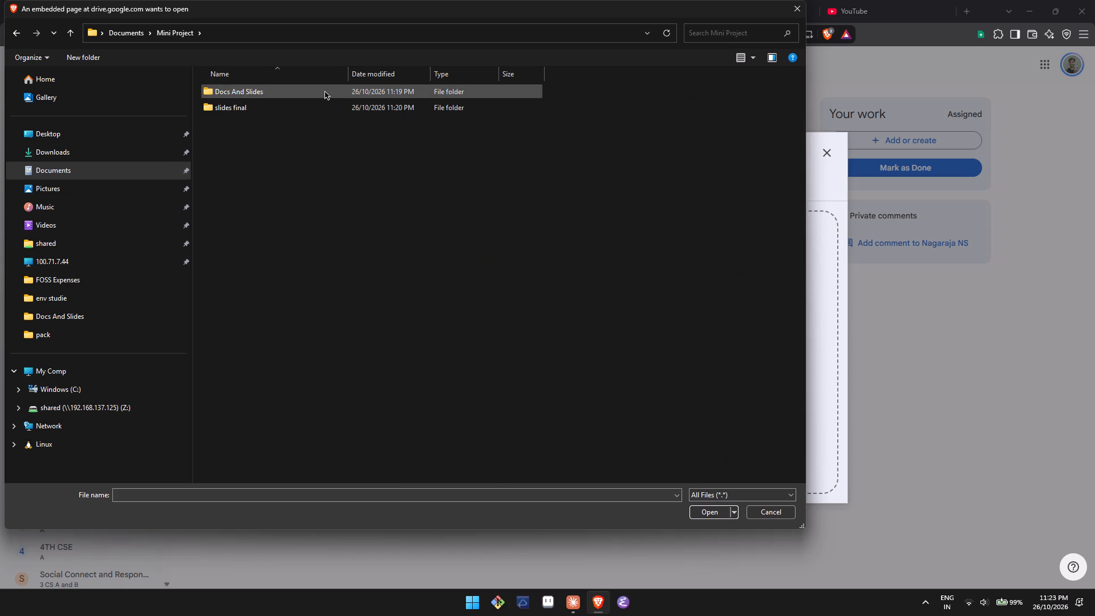
{"action": "double_click", "coordinate": [209, 114]}
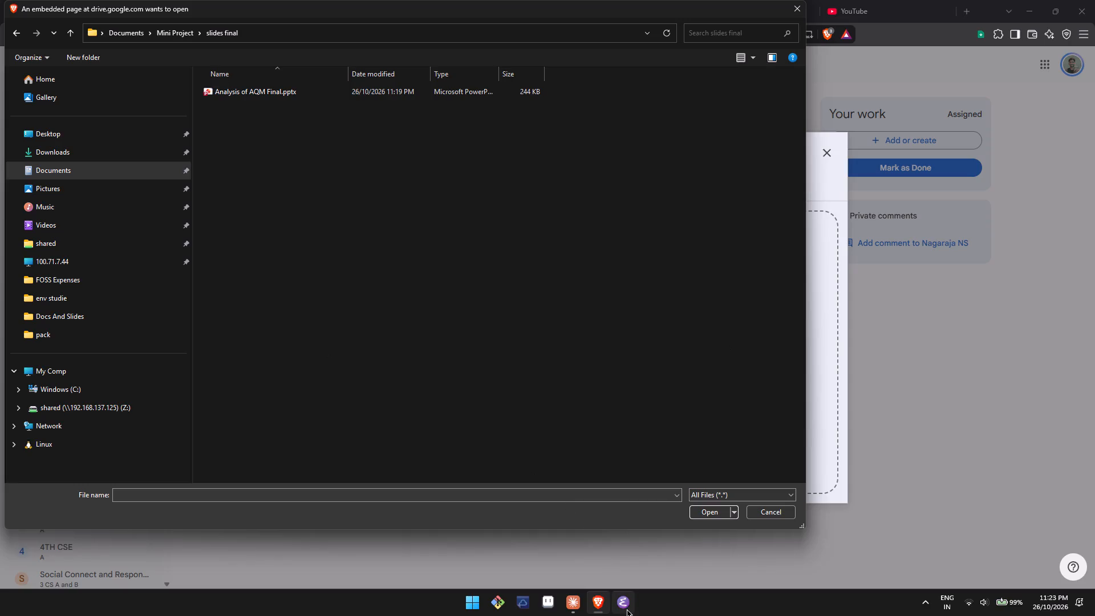
{"action": "left_click", "coordinate": [412, 100]}
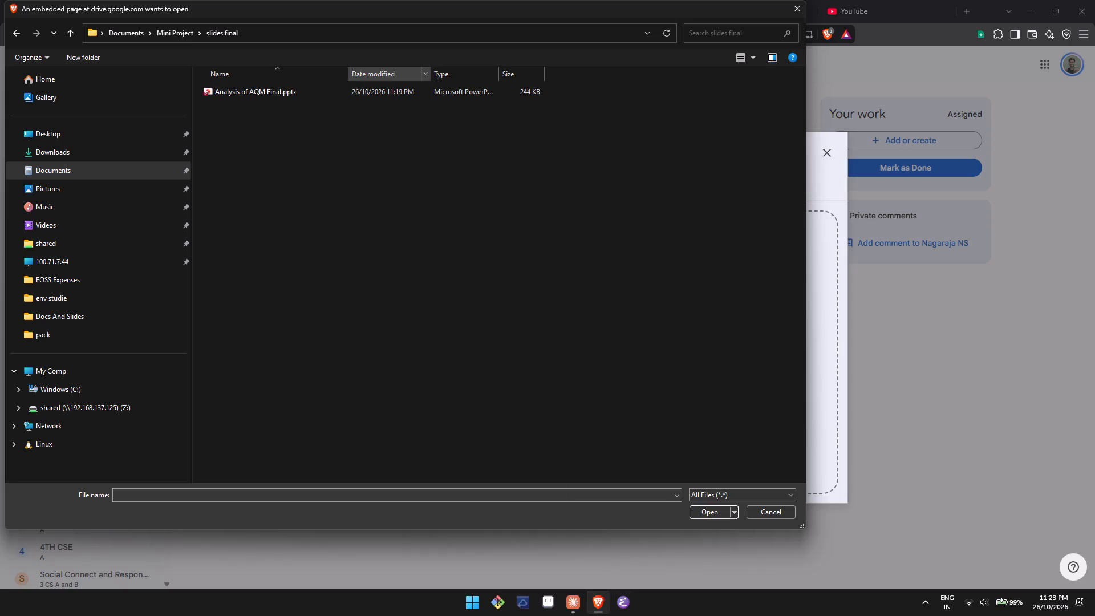
{"action": "left_click", "coordinate": [442, 95]}
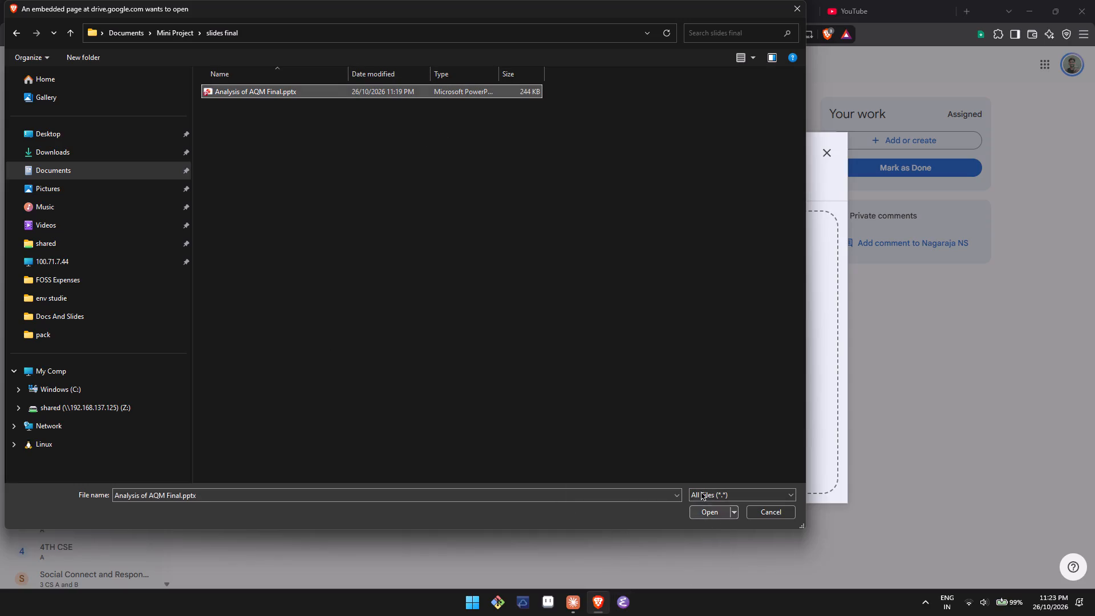
Upload the selected Analysis of AQM Final.pptx to the MINI PROJECT PPT -A Section assignment.
{"action": "left_click", "coordinate": [715, 510]}
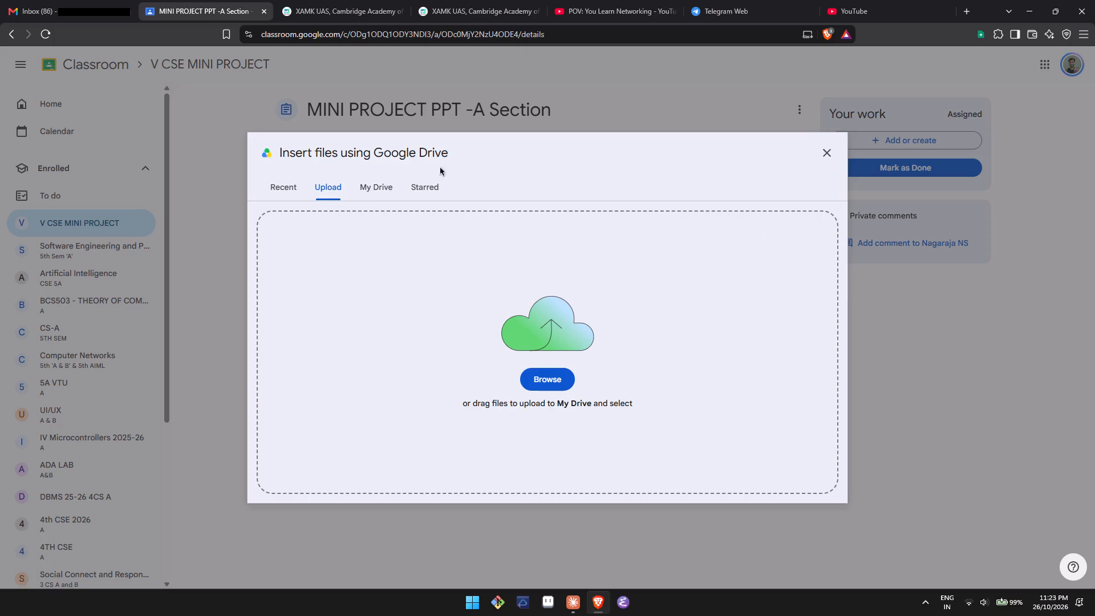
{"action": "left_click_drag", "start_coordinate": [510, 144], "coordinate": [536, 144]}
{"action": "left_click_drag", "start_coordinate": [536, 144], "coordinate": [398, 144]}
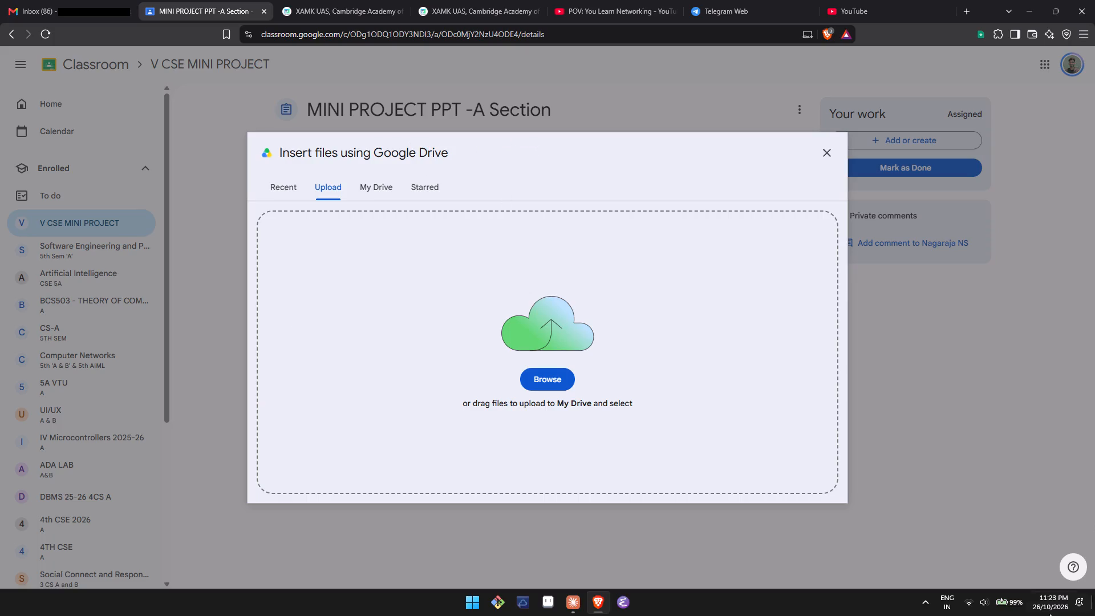
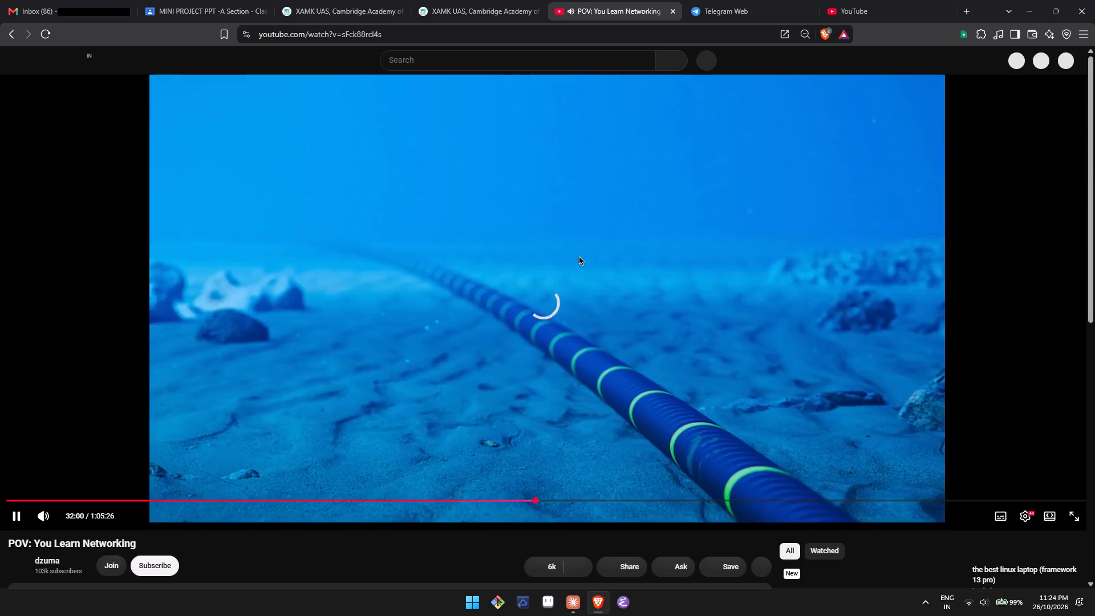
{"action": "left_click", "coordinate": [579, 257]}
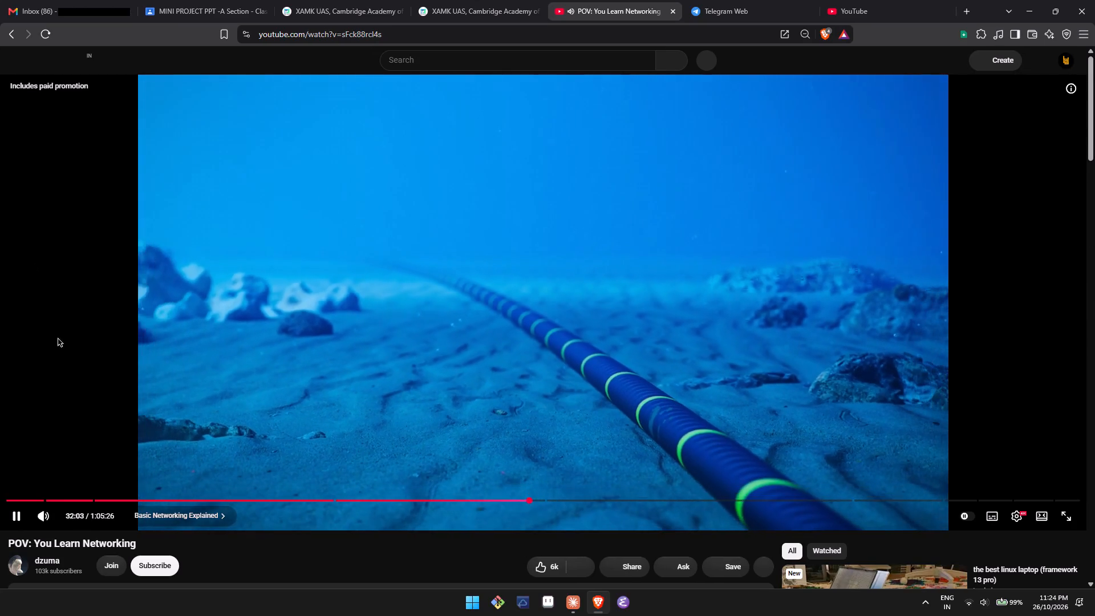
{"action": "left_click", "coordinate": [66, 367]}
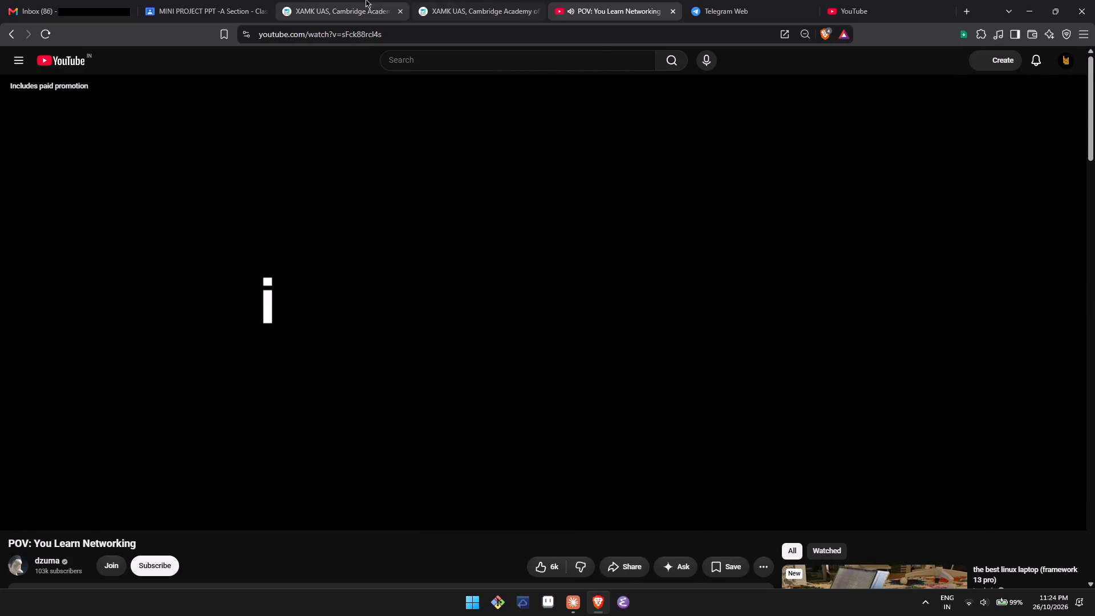
Return to the MINI PROJECT PPT -A Section assignment and attach Analysis of AQM Final.pptx from the slides final folder as your work.
{"action": "left_click", "coordinate": [194, 0]}
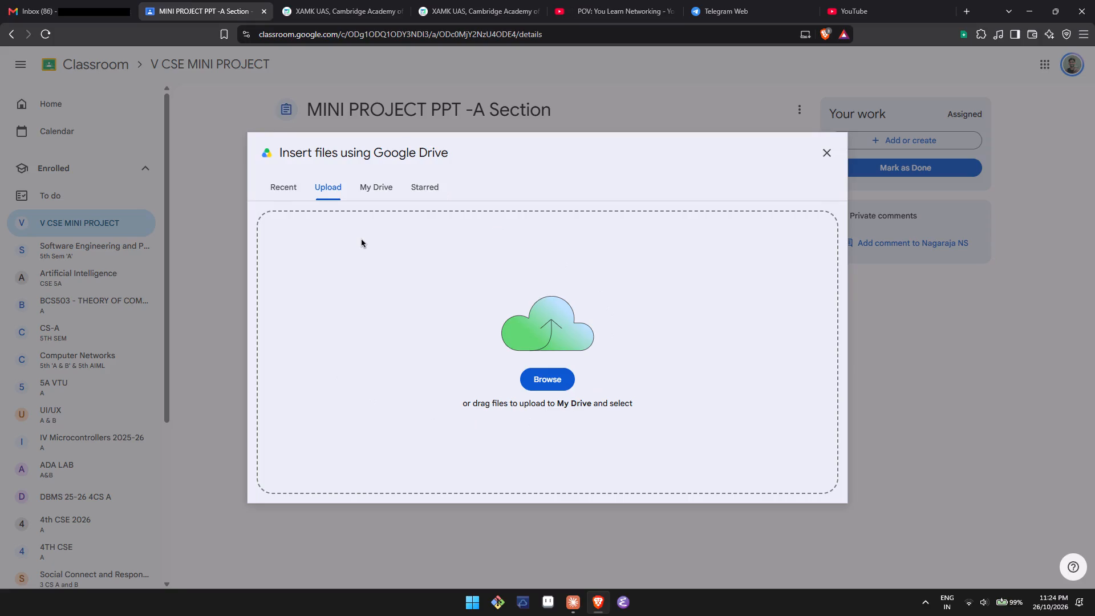
{"action": "scroll", "coordinate": [362, 240], "scroll_direction": "down", "scroll_amount": 3}
{"action": "scroll", "coordinate": [362, 240], "scroll_direction": "up", "scroll_amount": 3}
{"action": "left_click", "coordinate": [547, 379]}
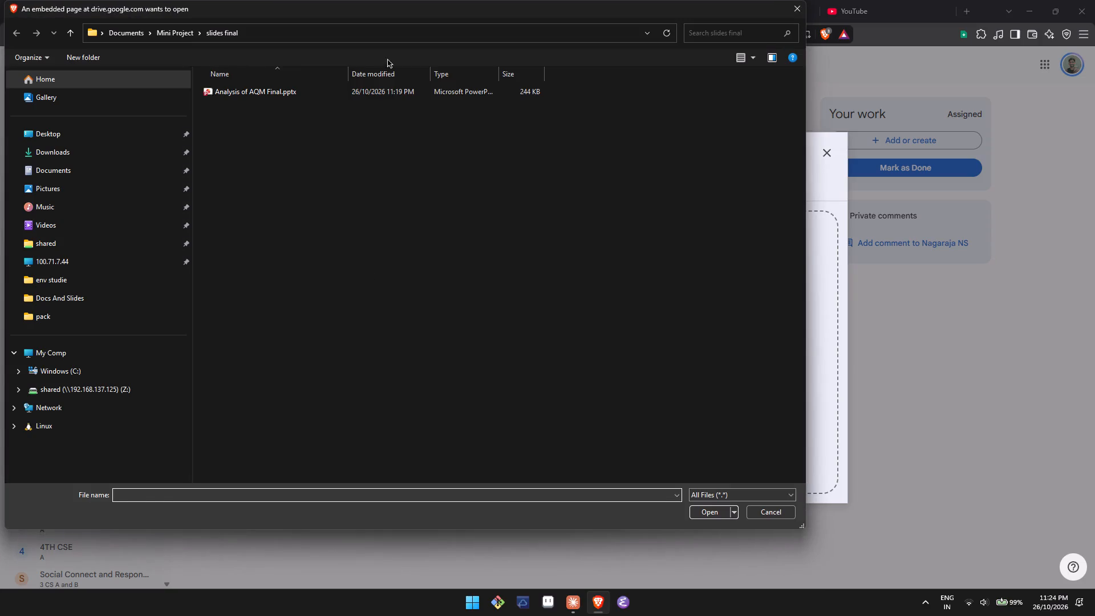
{"action": "left_click", "coordinate": [398, 98]}
{"action": "left_click", "coordinate": [709, 506]}
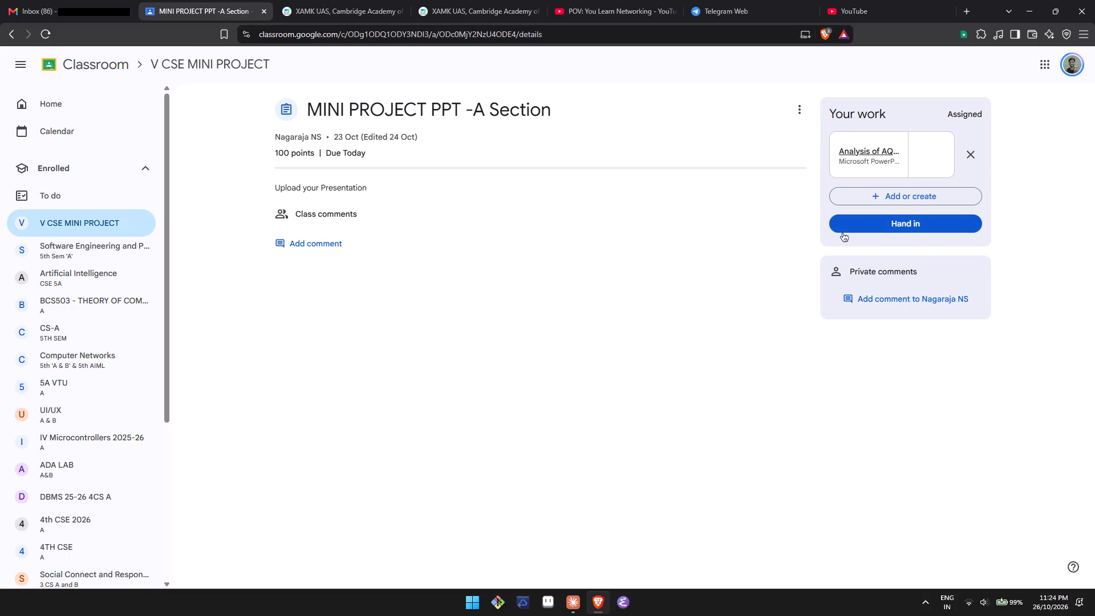
Hand in Analysis of AQM Final.pptx for the MINI PROJECT PPT -A Section assignment and confirm the submission.
{"action": "scroll", "coordinate": [278, 204], "scroll_direction": "up", "scroll_amount": 1}
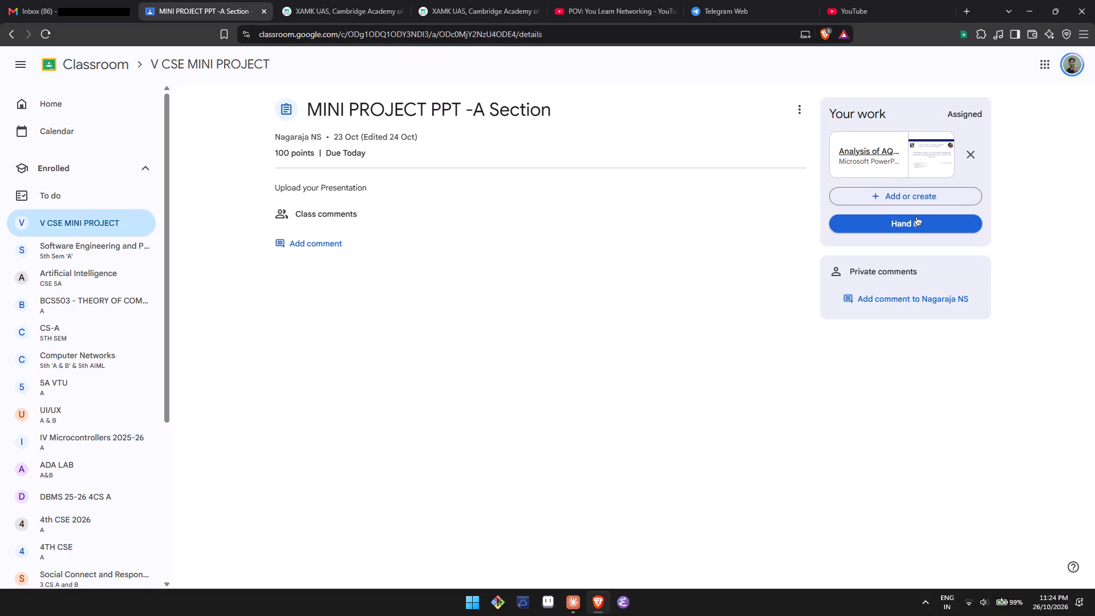
{"action": "left_click", "coordinate": [916, 223]}
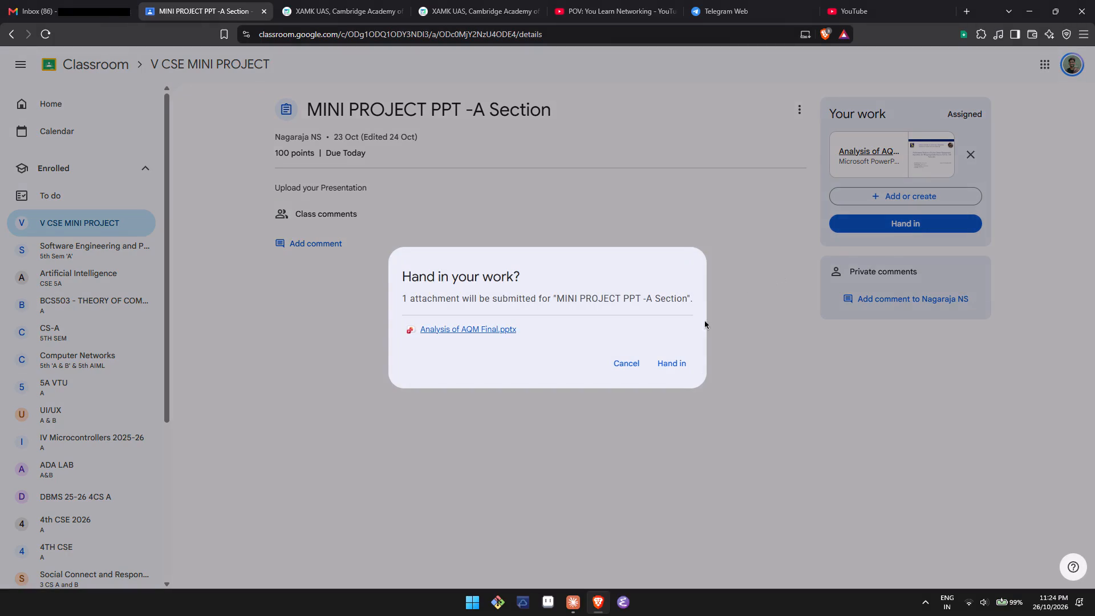
{"action": "left_click", "coordinate": [671, 373]}
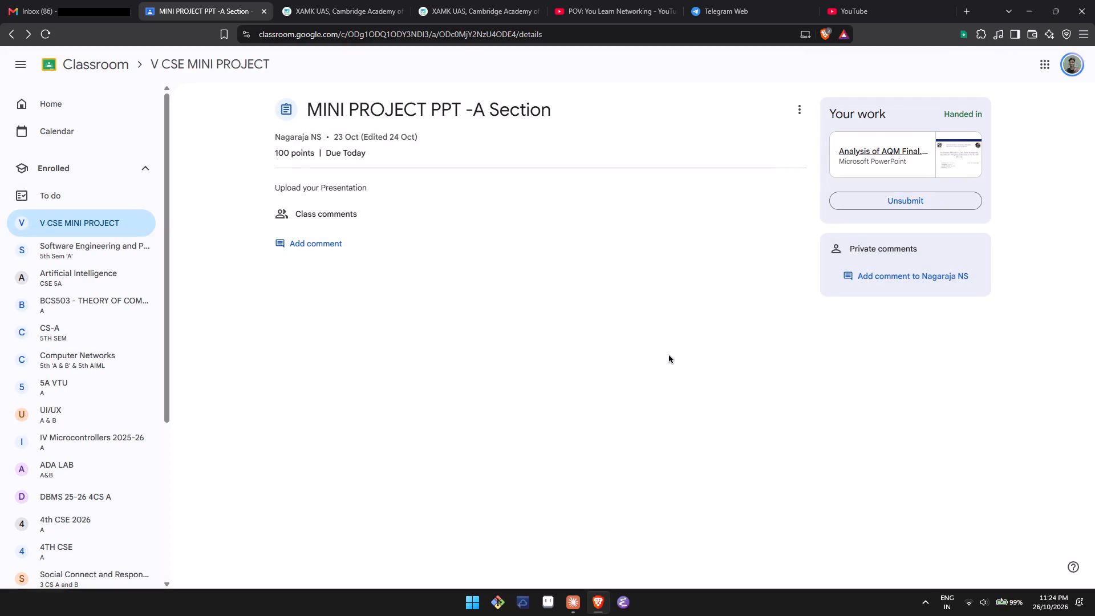